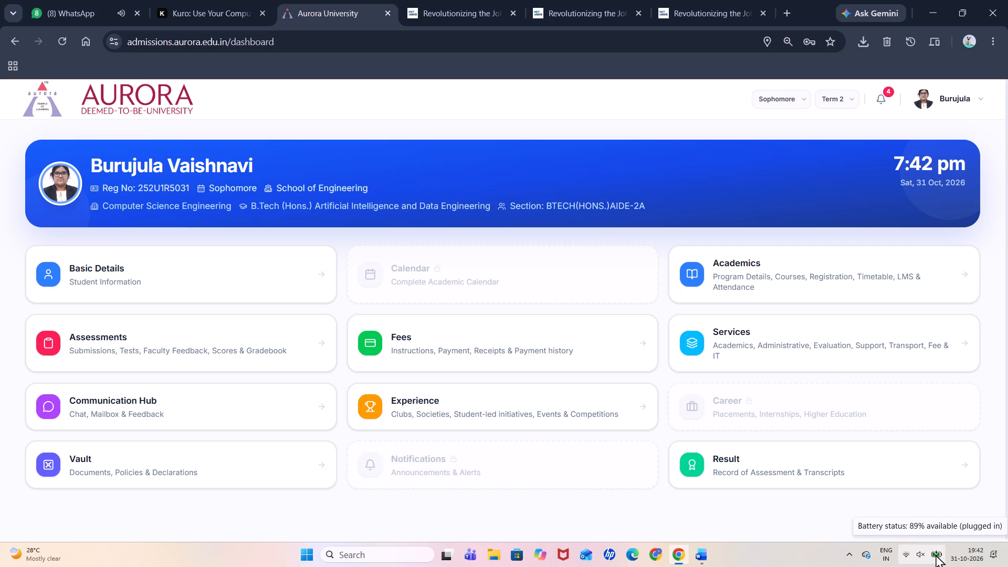
# Open the Windows quick settings for network, sound and battery.
pyautogui.click(936, 554)
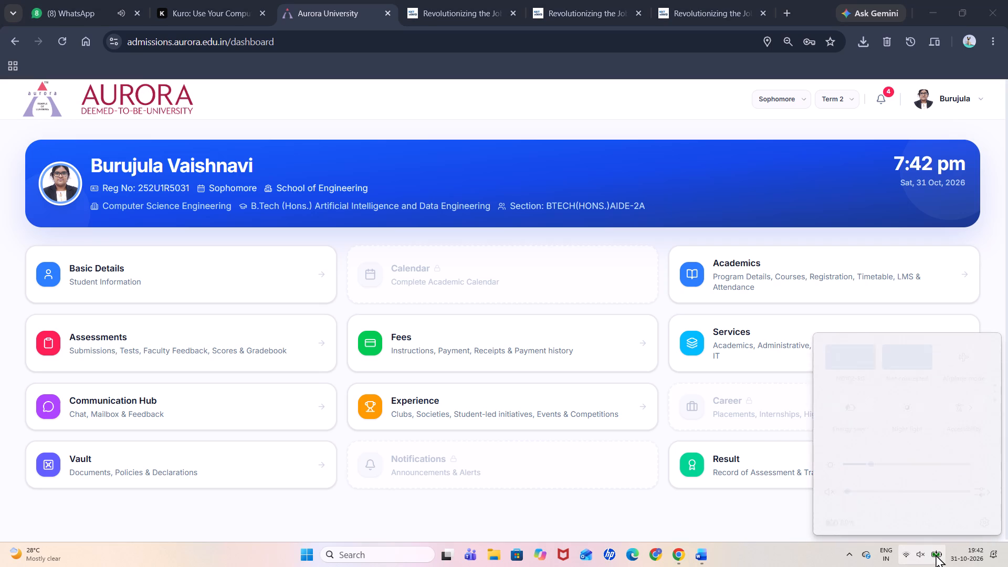
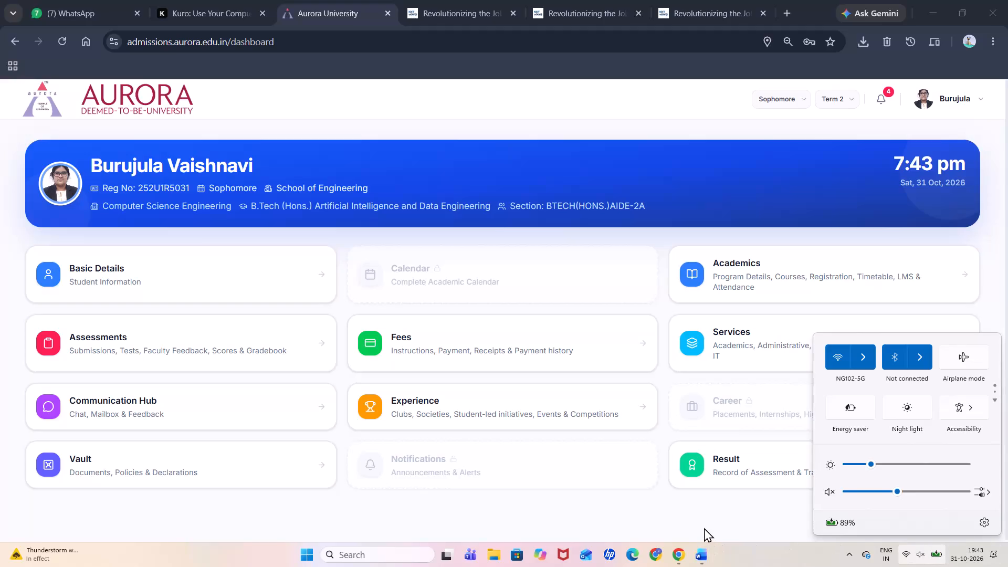
# Dismiss the Windows quick settings to get back to the full student dashboard.
pyautogui.click(704, 528)
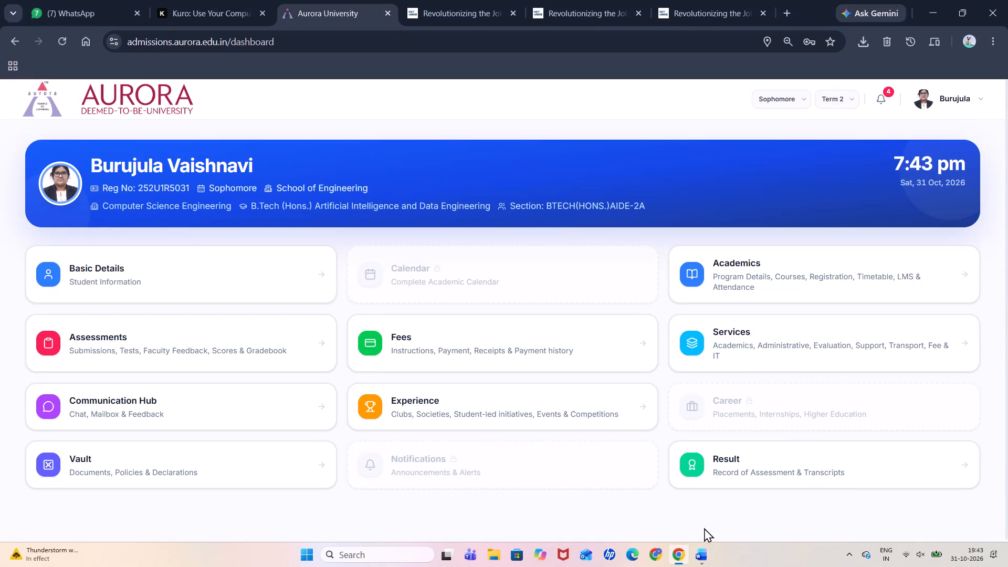
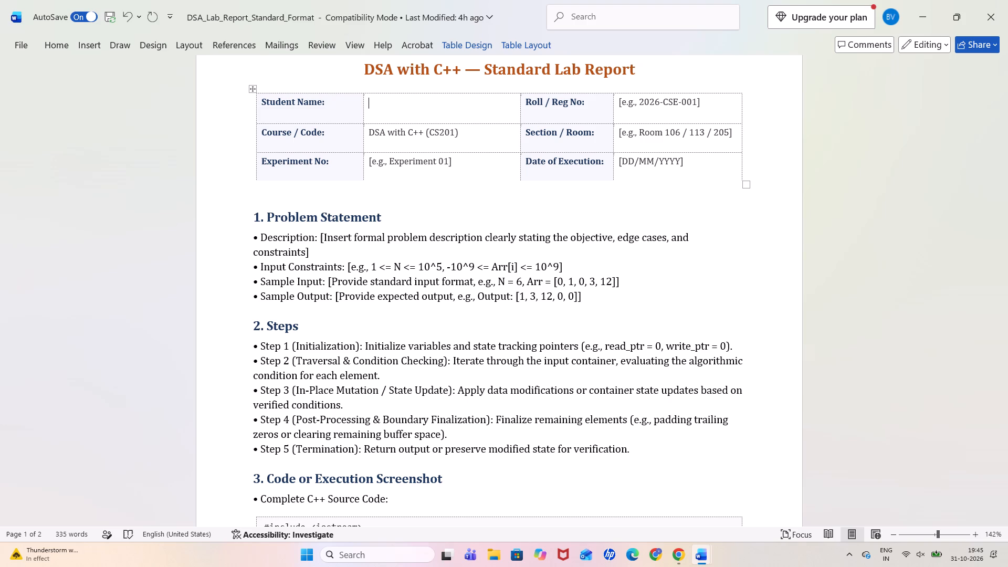
# Enter the student's full name in capital letters in the Student Name cell of the lab report's header table.
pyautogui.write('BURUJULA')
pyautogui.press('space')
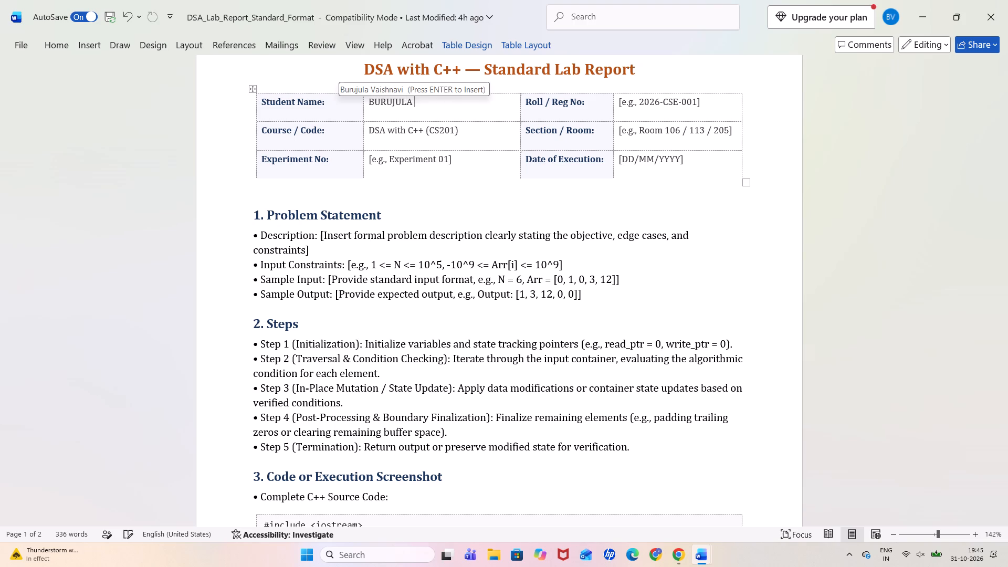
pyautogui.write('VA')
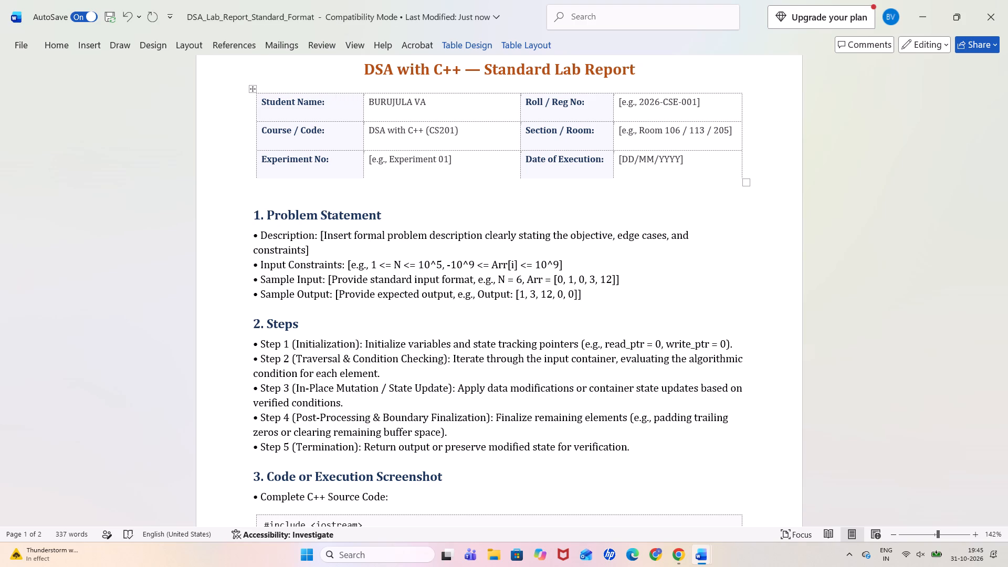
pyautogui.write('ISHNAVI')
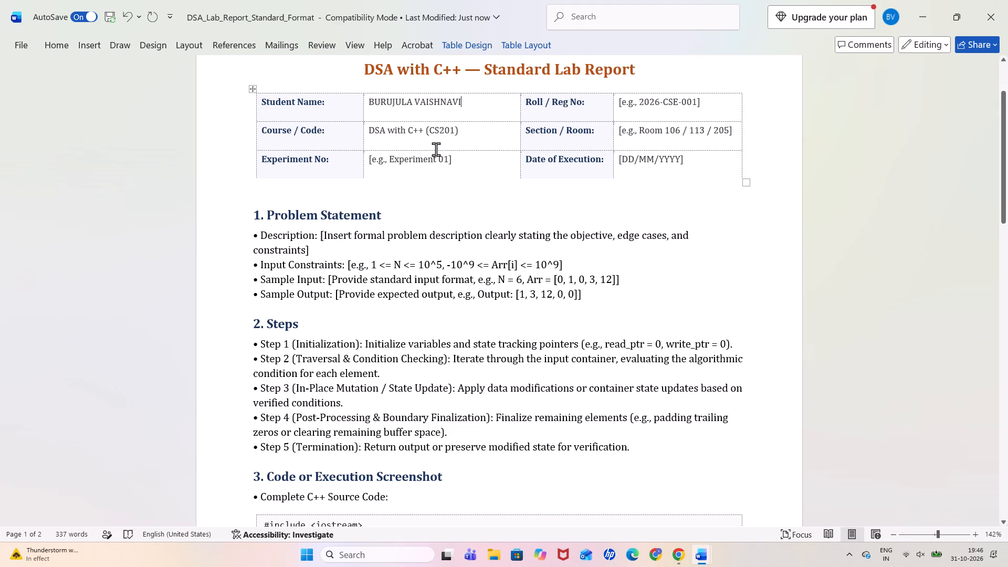
# Replace the placeholder in the Experiment No cell with "Lab 1".
pyautogui.click(464, 161)
pyautogui.press('BackSpace')
pyautogui.press('BackSpace')
pyautogui.press('BackSpace')
pyautogui.press('BackSpace')
pyautogui.press('BackSpace')
pyautogui.press('BackSpace')
pyautogui.press('BackSpace')
pyautogui.press('BackSpace')
pyautogui.press('BackSpace')
pyautogui.press('BackSpace')
pyautogui.press('BackSpace')
pyautogui.press('BackSpace')
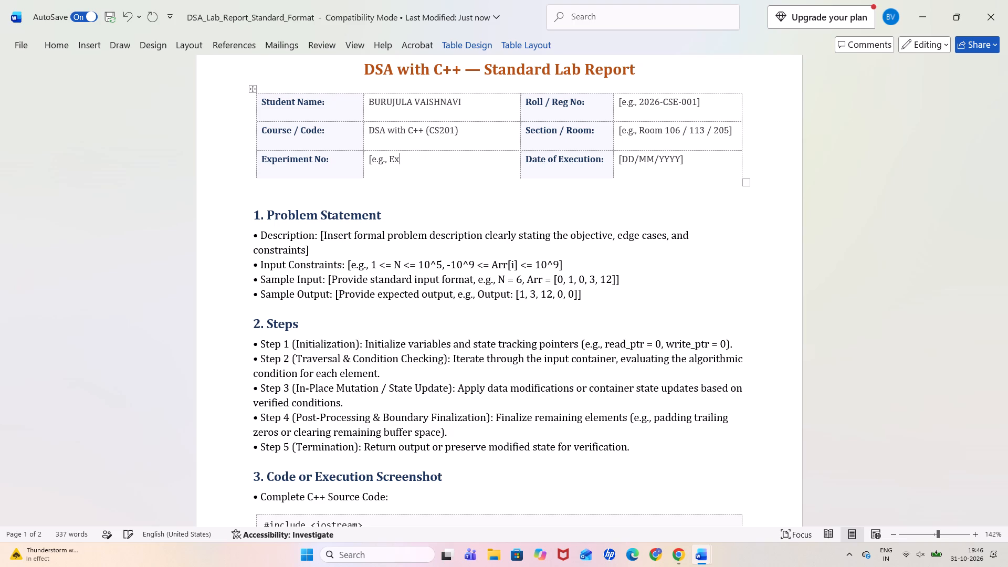
pyautogui.press('BackSpace')
pyautogui.press('BackSpace')
pyautogui.press('BackSpace')
pyautogui.press('BackSpace')
pyautogui.press('BackSpace')
pyautogui.press('BackSpace')
pyautogui.press('BackSpace')
pyautogui.press('BackSpace')
pyautogui.press('BackSpace')
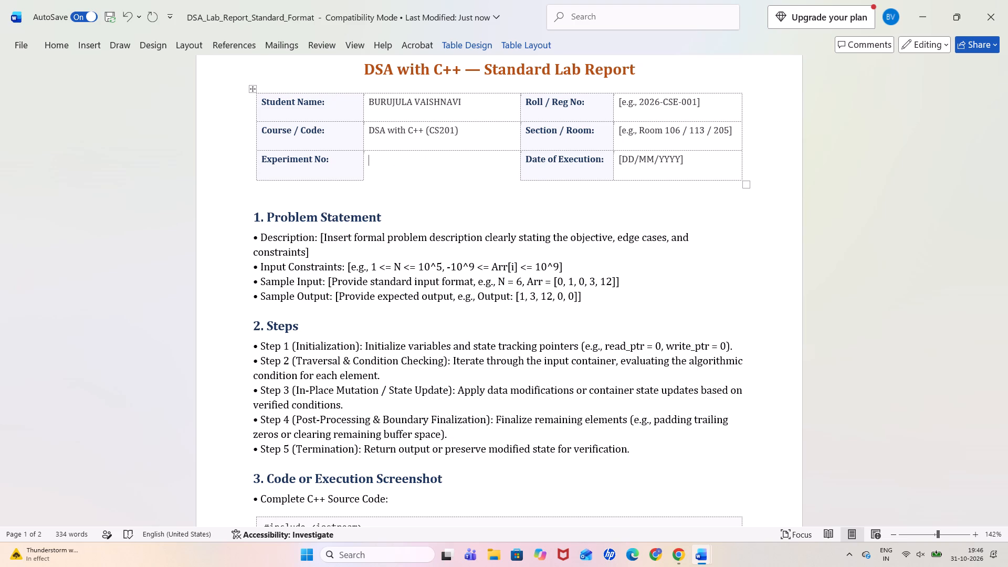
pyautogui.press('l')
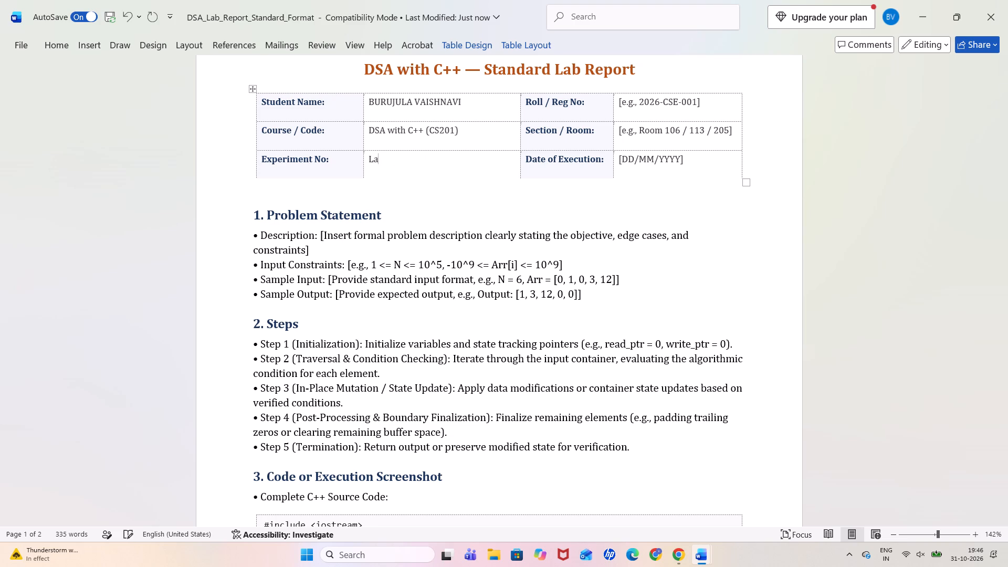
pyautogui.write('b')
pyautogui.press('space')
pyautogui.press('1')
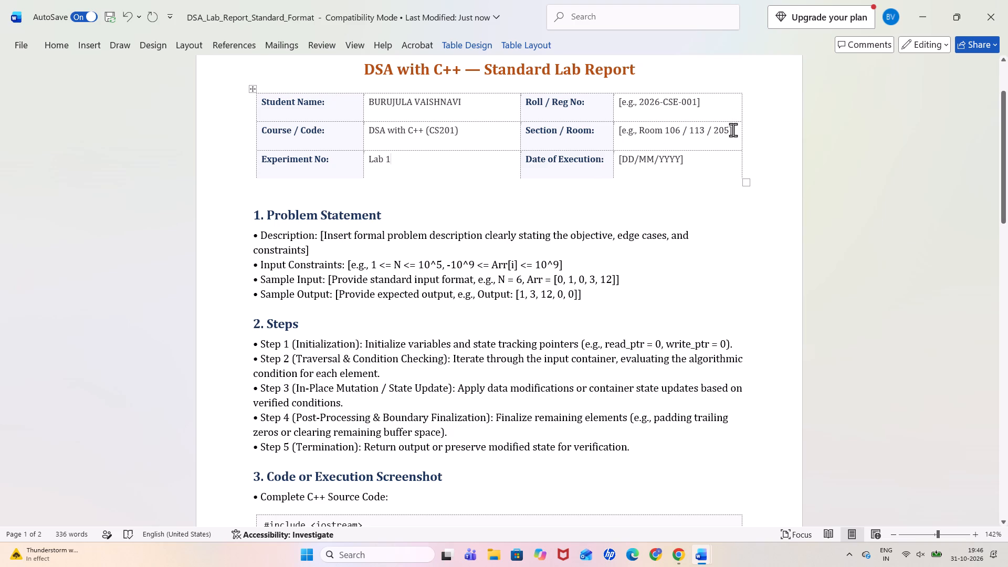
# Reduce the Section / Room placeholder to just the room number 106 by deleting the surrounding text.
pyautogui.moveTo(733, 130); pyautogui.dragTo(692, 131)
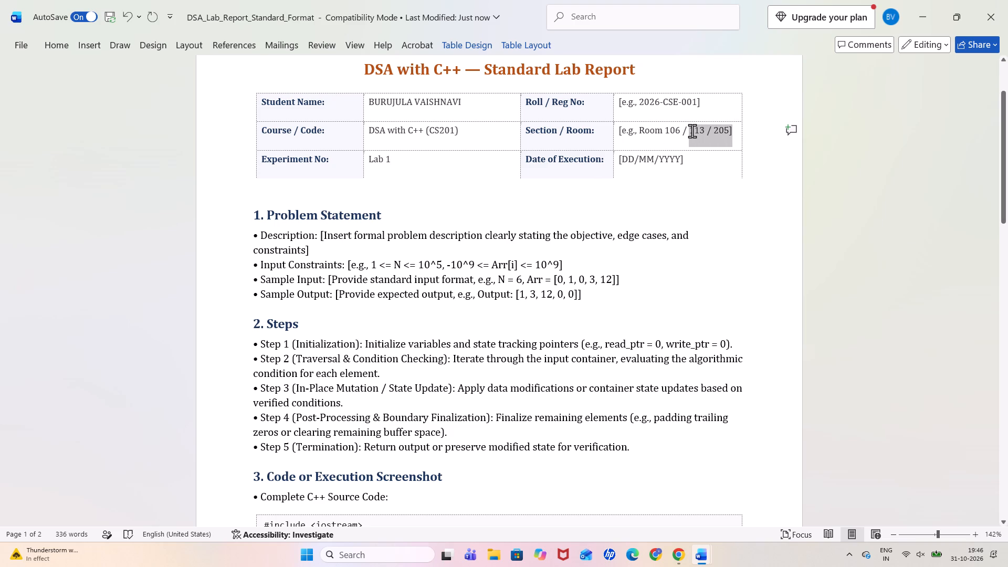
pyautogui.moveTo(692, 131); pyautogui.dragTo(686, 131)
pyautogui.press('BackSpace')
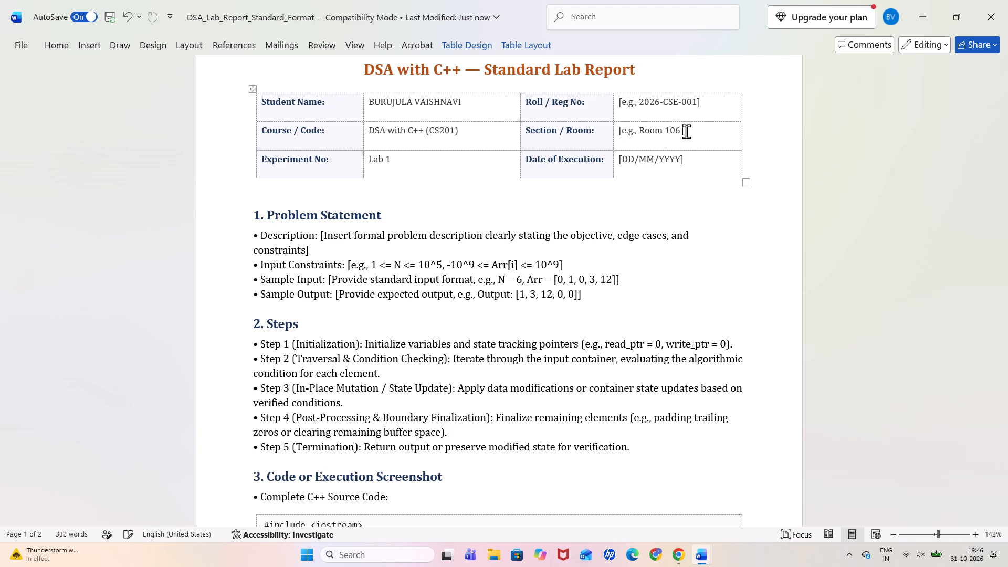
pyautogui.press('Left')
pyautogui.press('Left')
pyautogui.press('Left')
pyautogui.press('Left')
pyautogui.press('BackSpace')
pyautogui.press('BackSpace')
pyautogui.press('BackSpace')
pyautogui.press('BackSpace')
pyautogui.press('BackSpace')
pyautogui.press('BackSpace')
pyautogui.press('BackSpace')
pyautogui.press('BackSpace')
pyautogui.press('BackSpace')
pyautogui.press('BackSpace')
pyautogui.press('BackSpace')
pyautogui.press('BackSpace')
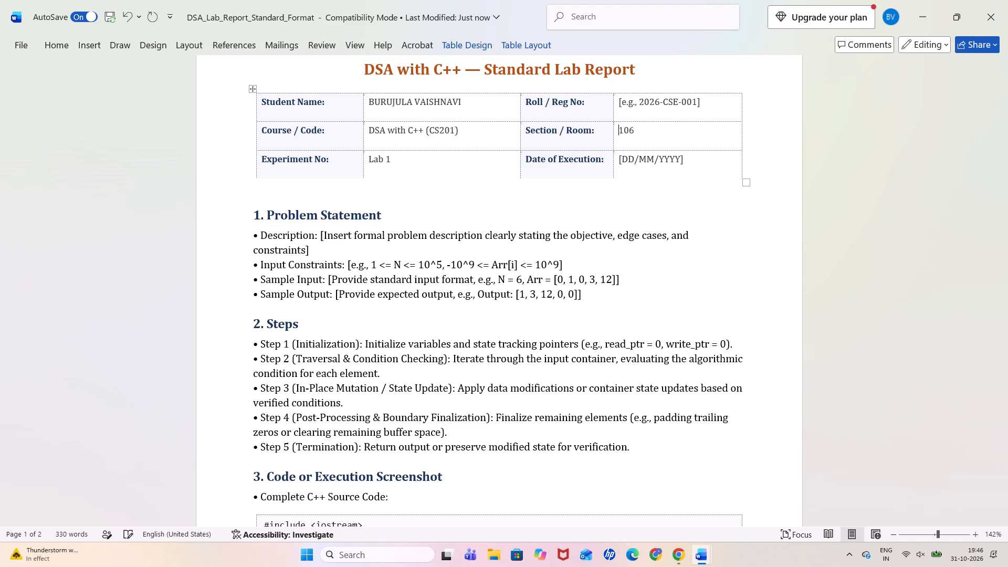
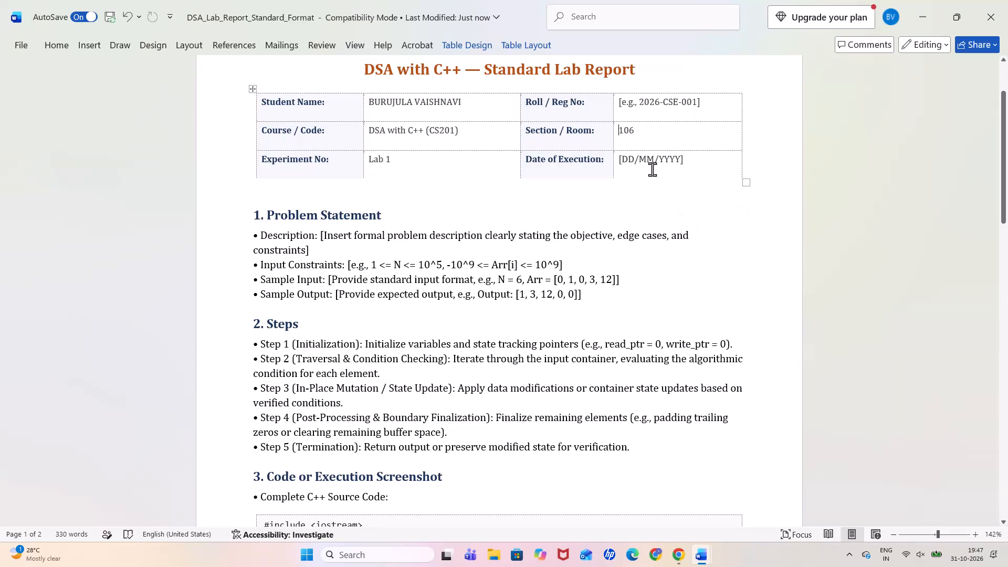
# Replace the date placeholder in the Date of Execution cell with 31-10-2026.
pyautogui.moveTo(684, 159); pyautogui.dragTo(659, 157)
pyautogui.moveTo(659, 157); pyautogui.dragTo(619, 158)
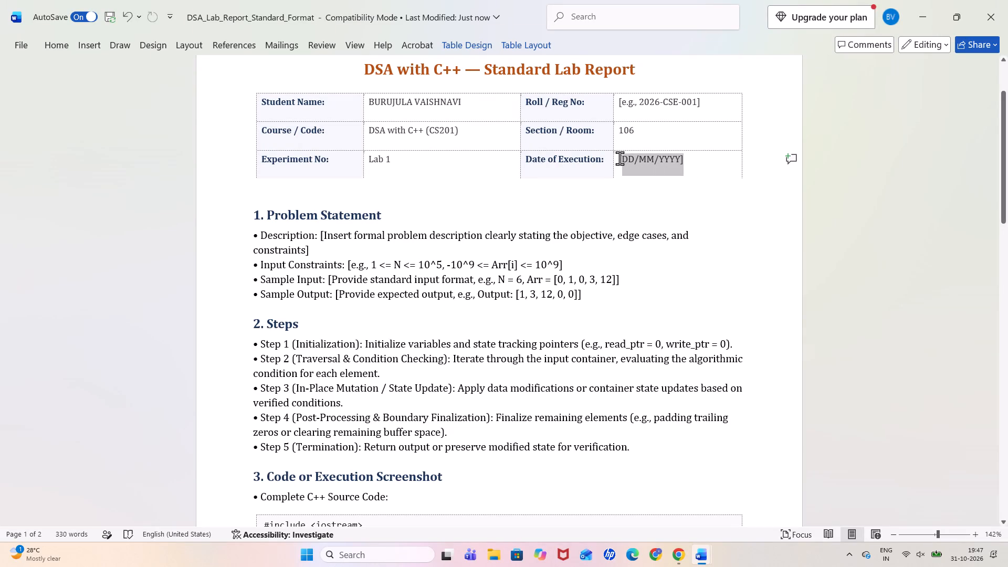
pyautogui.moveTo(619, 158); pyautogui.dragTo(619, 160)
pyautogui.write('31-10-')
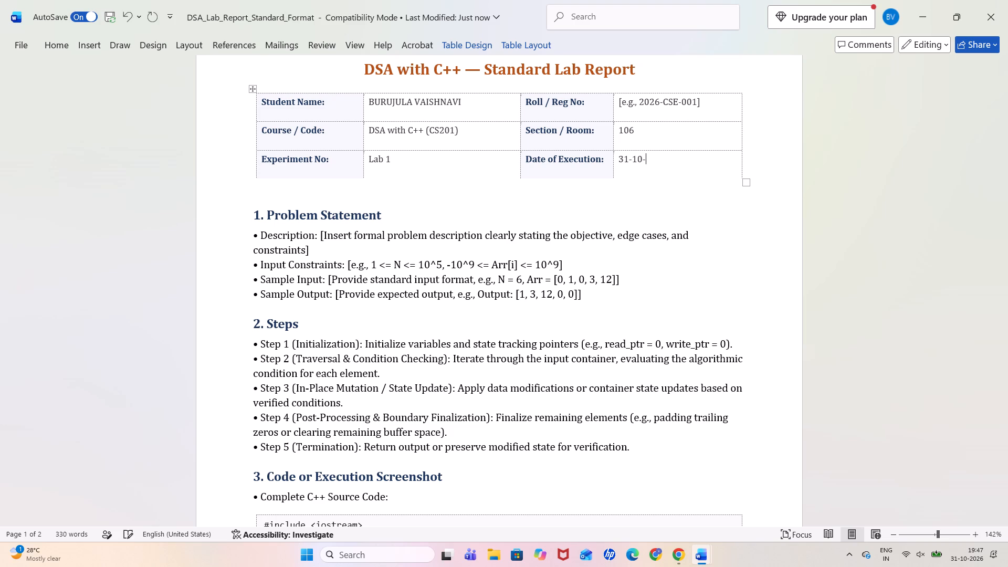
pyautogui.write('202')
pyautogui.press('9')
pyautogui.press('BackSpace')
pyautogui.press('6')
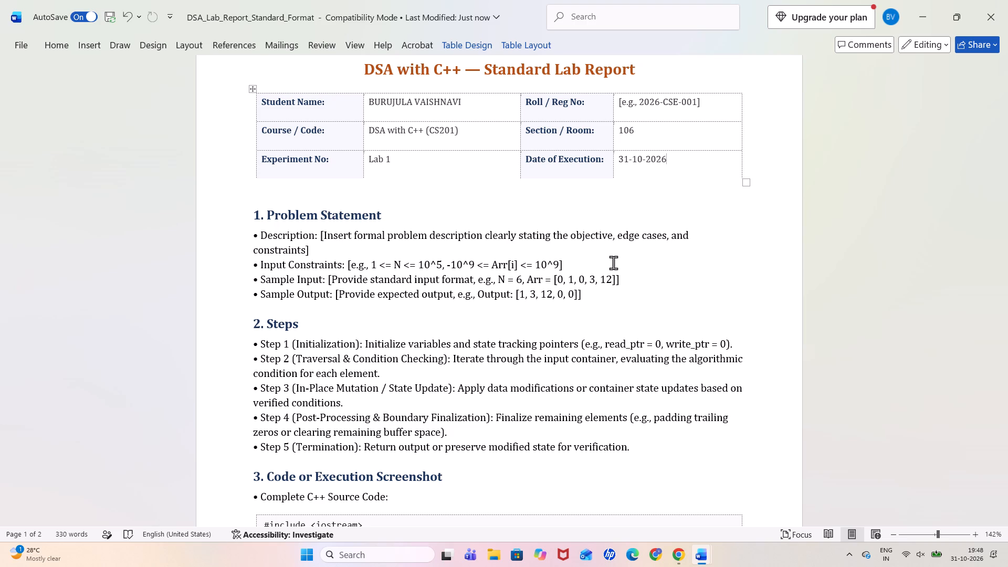
# Copy the report title and header table into Document1 above the Q1 heading, followed by an extra blank line.
pyautogui.moveTo(749, 200); pyautogui.dragTo(604, 104)
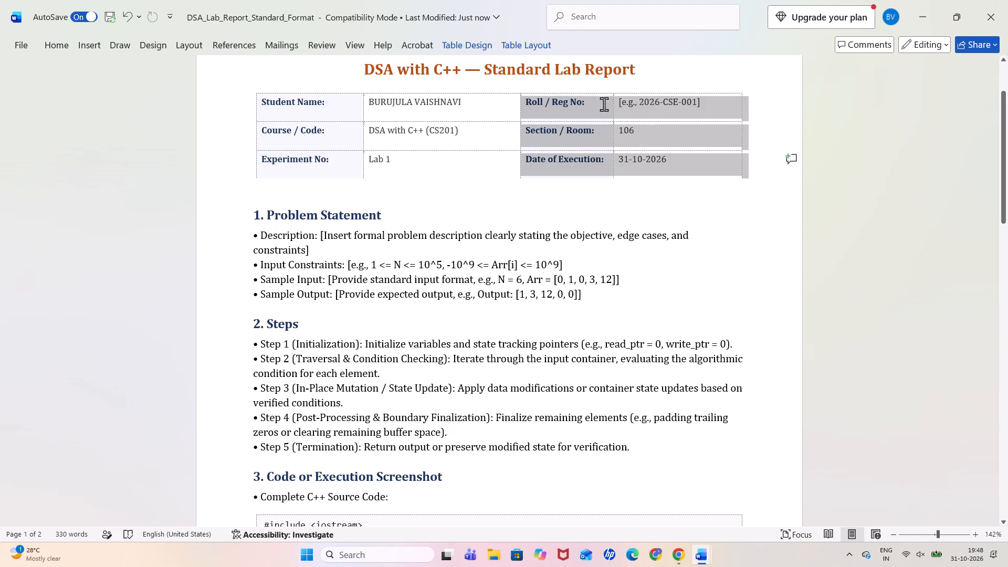
pyautogui.moveTo(604, 104); pyautogui.dragTo(277, 78)
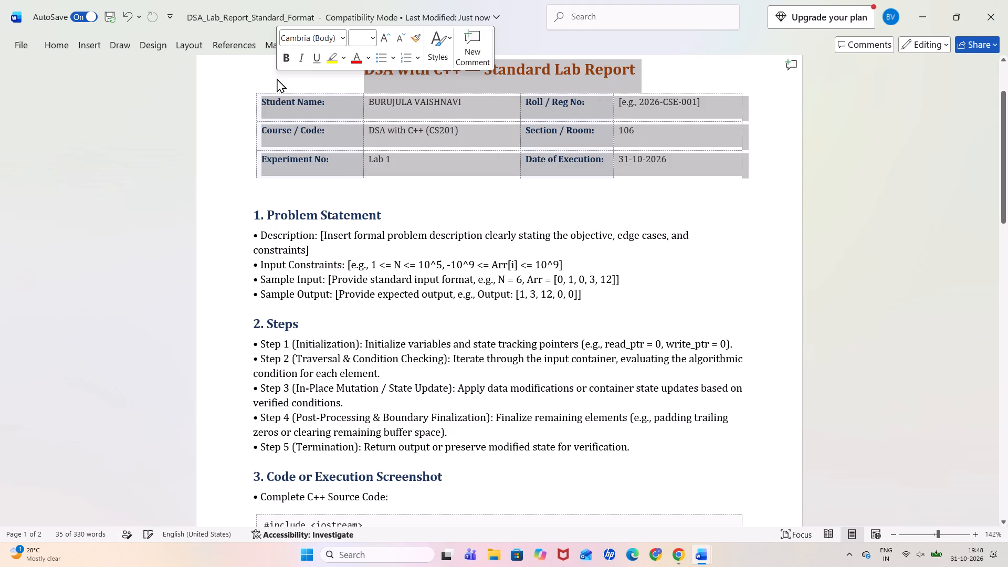
pyautogui.hotkey('ctrl', 'c')
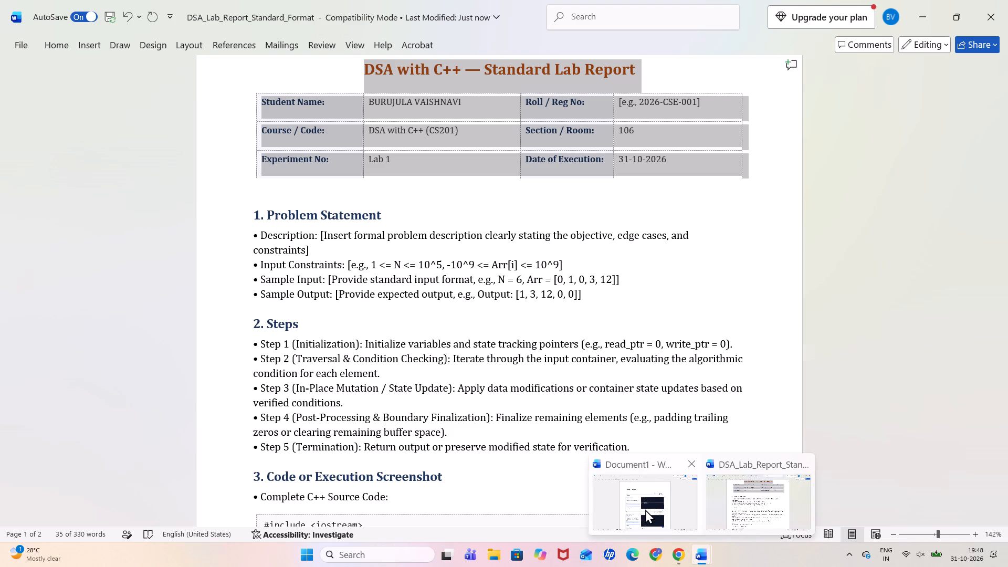
pyautogui.click(645, 509)
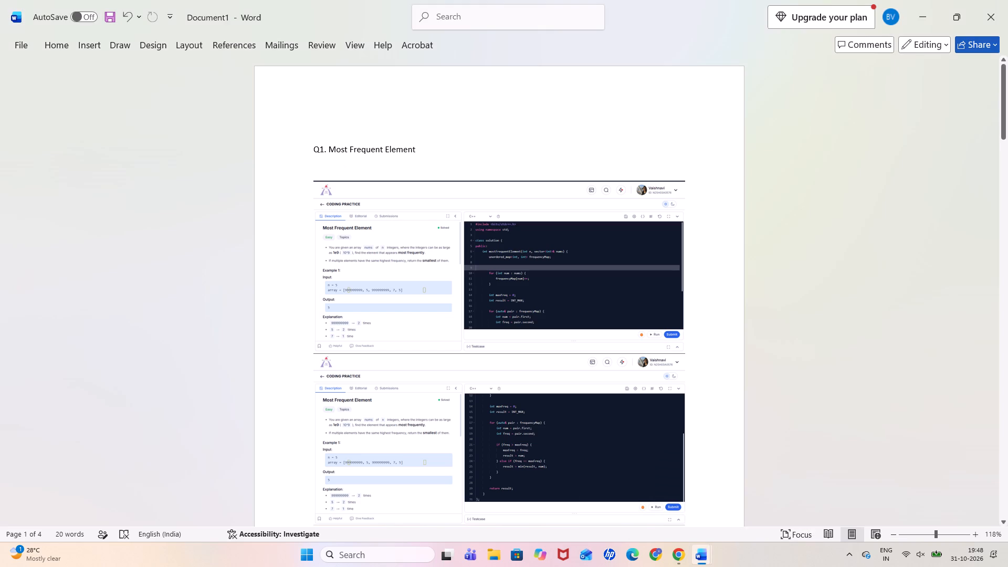
pyautogui.press('BackSpace')
pyautogui.press('BackSpace')
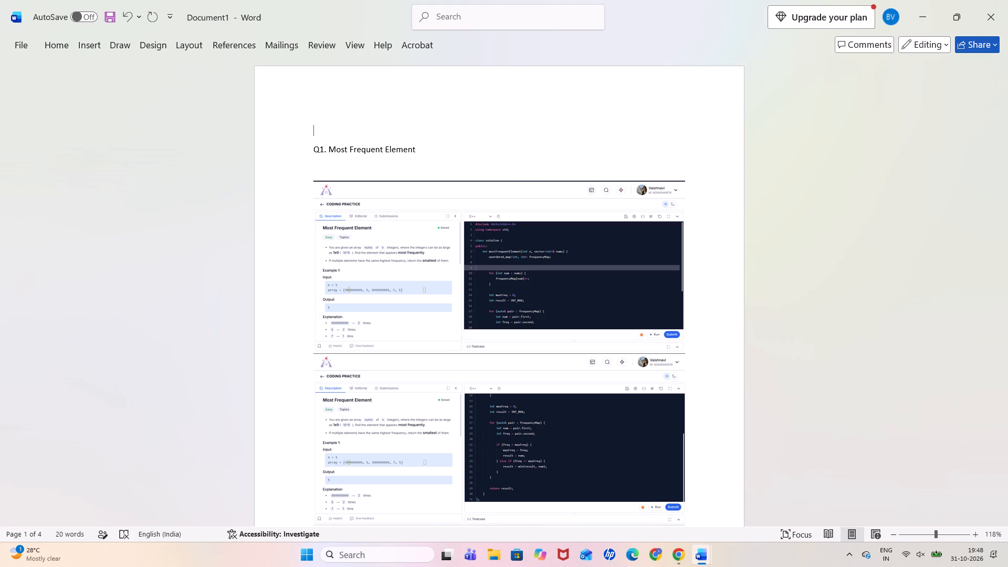
pyautogui.hotkey('ctrl', 'v')
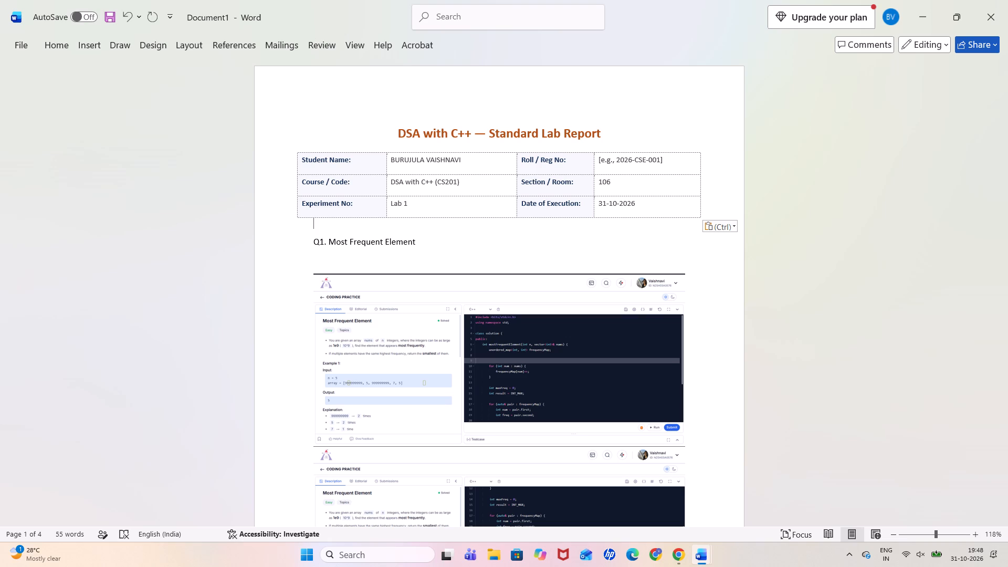
pyautogui.press('Return')
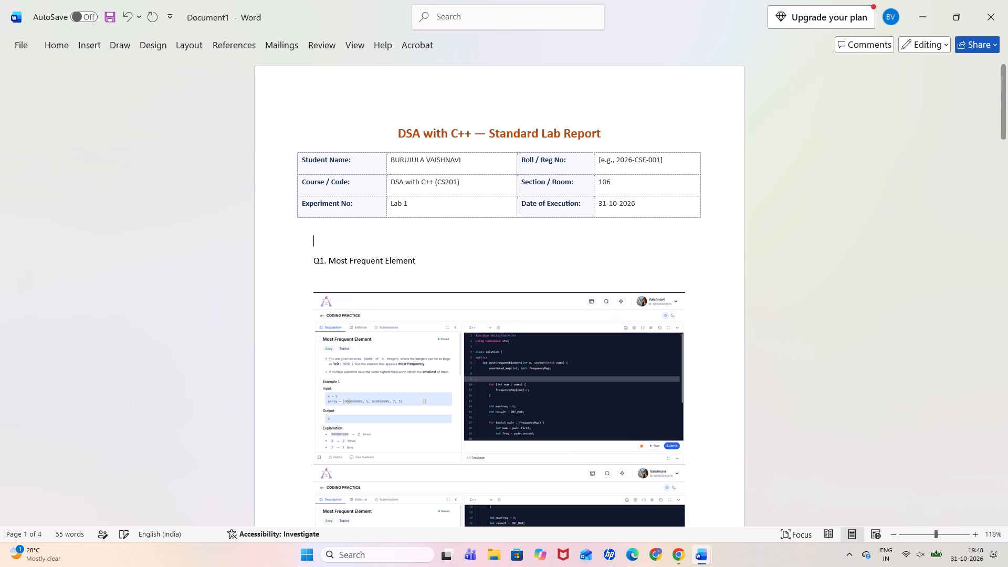
# Remove the surplus empty lines before the Q2. Match Customers with Experts heading, keeping the heading at the top of page 2.
pyautogui.scroll(-6, 477, 284)
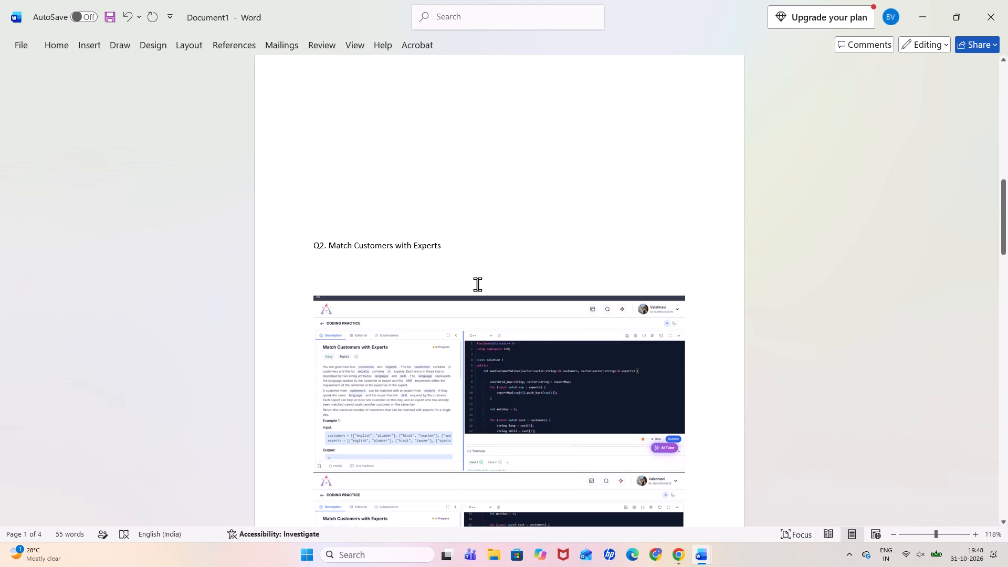
pyautogui.scroll(-2, 477, 284)
pyautogui.click(321, 216)
pyautogui.press('BackSpace')
pyautogui.press('BackSpace')
pyautogui.press('BackSpace')
pyautogui.press('BackSpace')
pyautogui.press('BackSpace')
pyautogui.press('BackSpace')
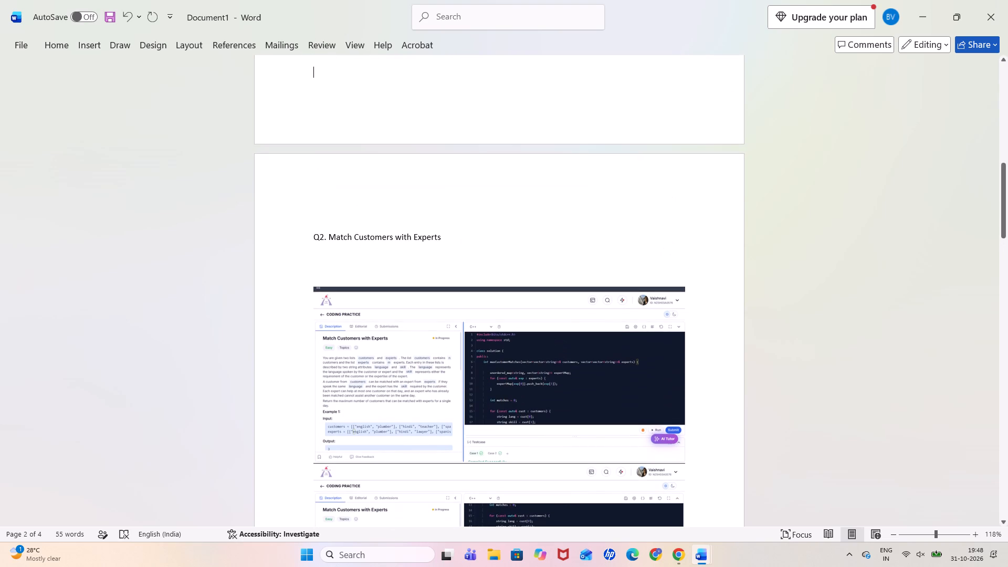
pyautogui.click(311, 235)
pyautogui.press('BackSpace')
pyautogui.press('BackSpace')
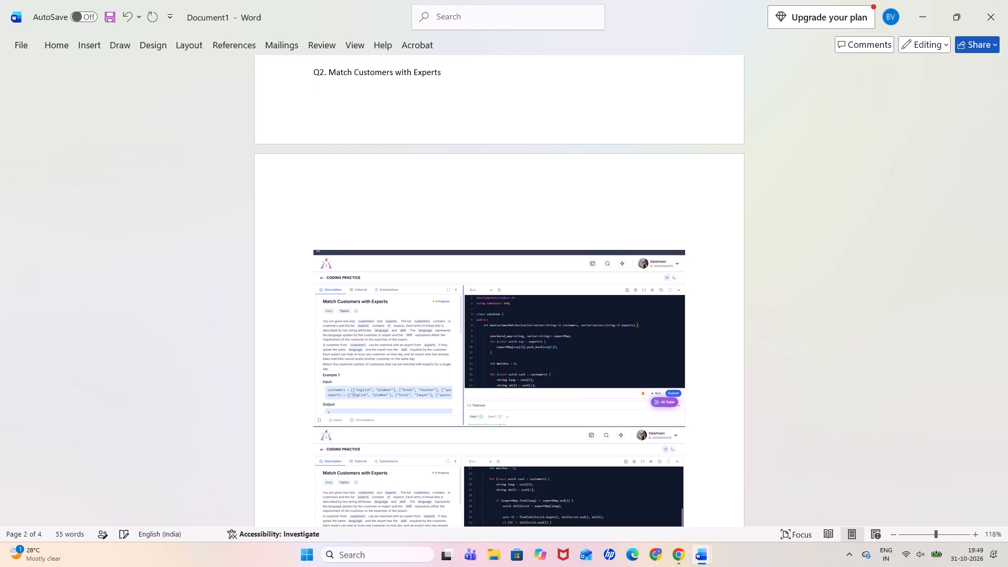
pyautogui.press('Return')
# Insert a space between "Q4." and "Max" in the Max Pair Sum in Subarrays heading.
pyautogui.scroll(-8, 311, 235)
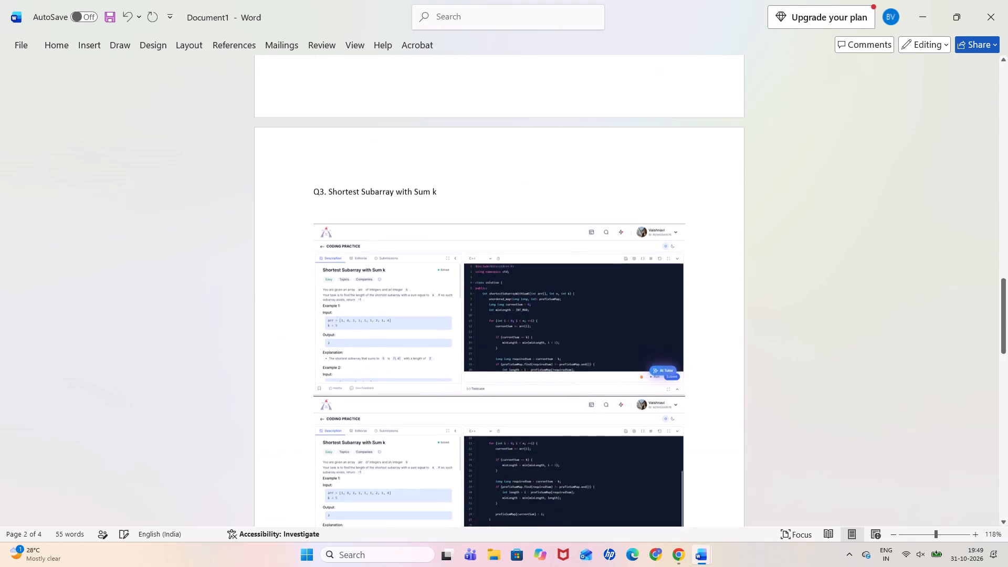
pyautogui.scroll(-5, 605, 335)
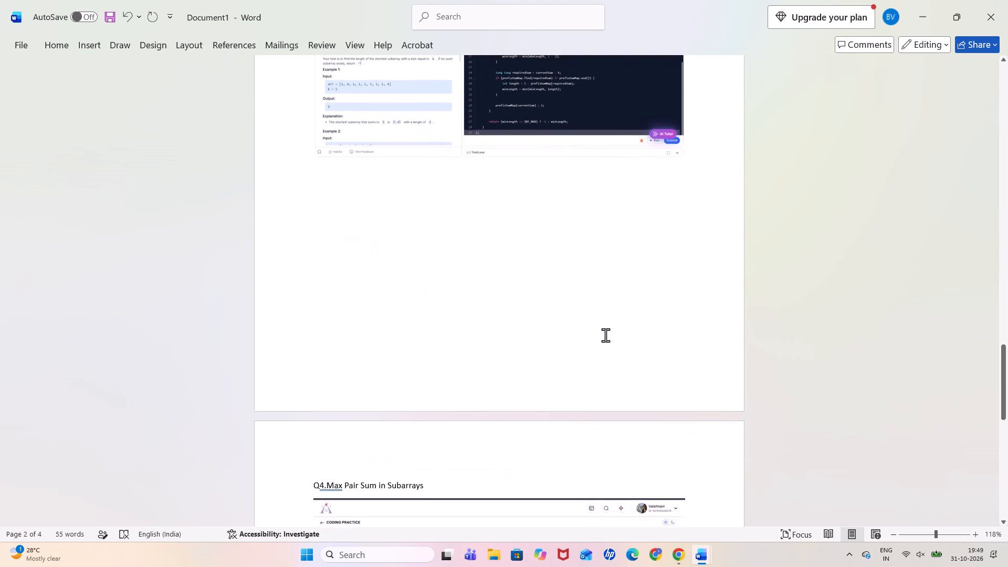
pyautogui.scroll(-1, 605, 335)
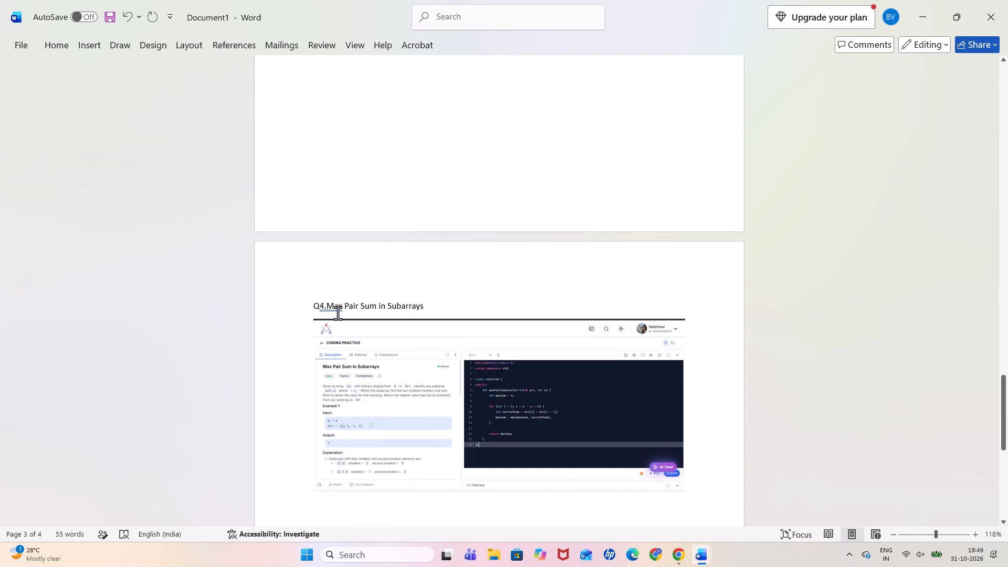
pyautogui.click(327, 307)
pyautogui.press('space')
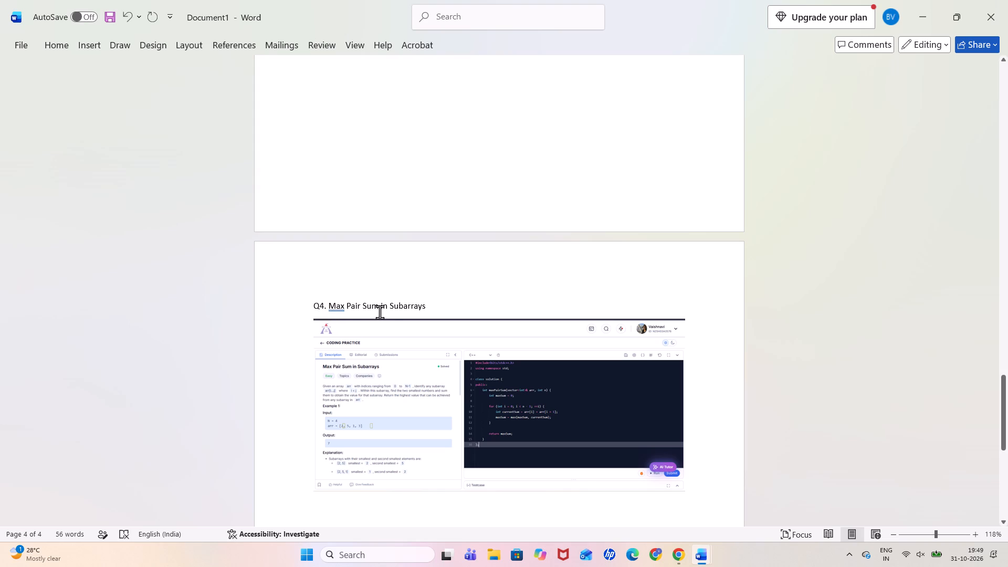
pyautogui.click(488, 339)
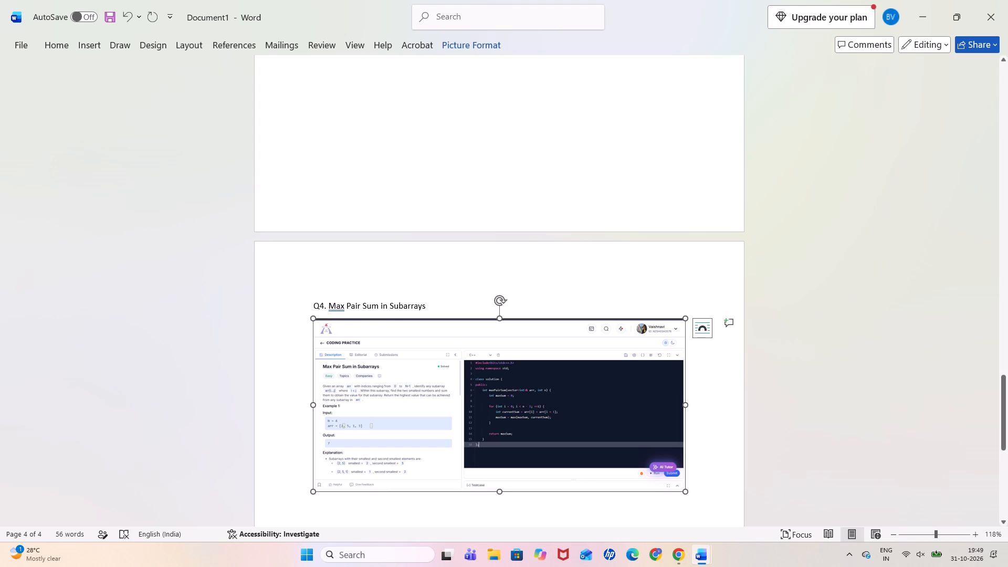
pyautogui.click(583, 529)
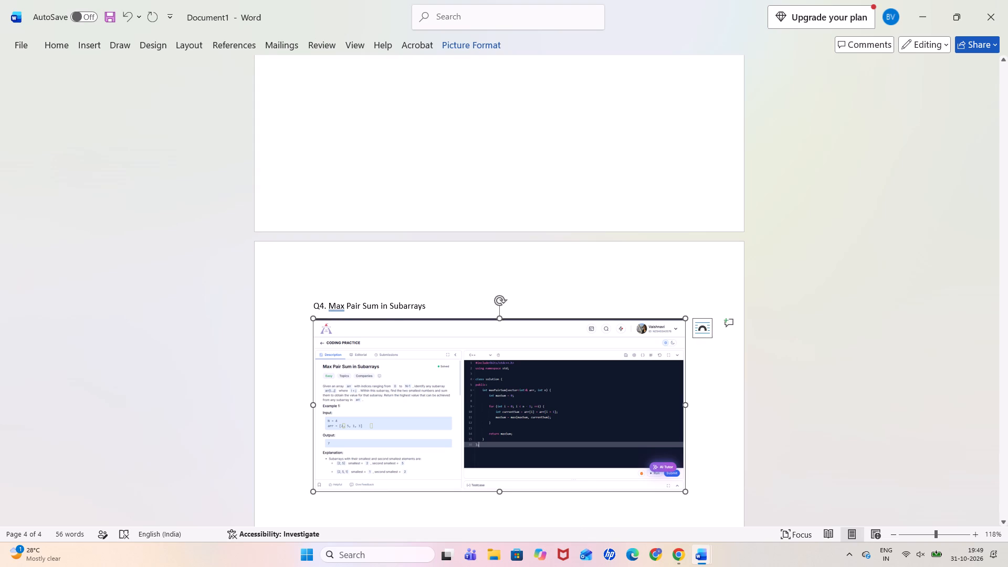
pyautogui.click(732, 469)
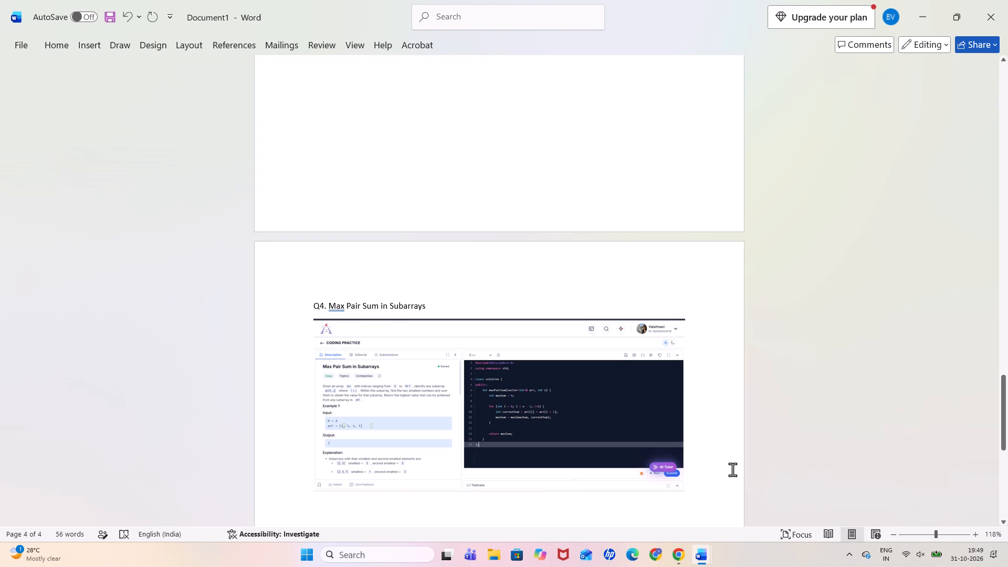
# Review the document's layout from the Q4 page back to the header table on page 1.
pyautogui.scroll(7, 732, 469)
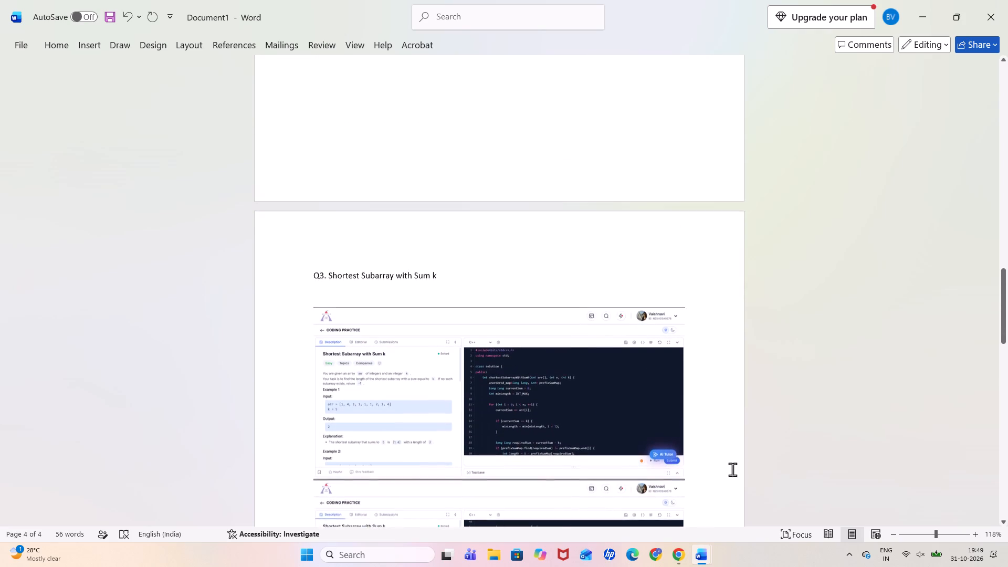
pyautogui.scroll(5, 732, 469)
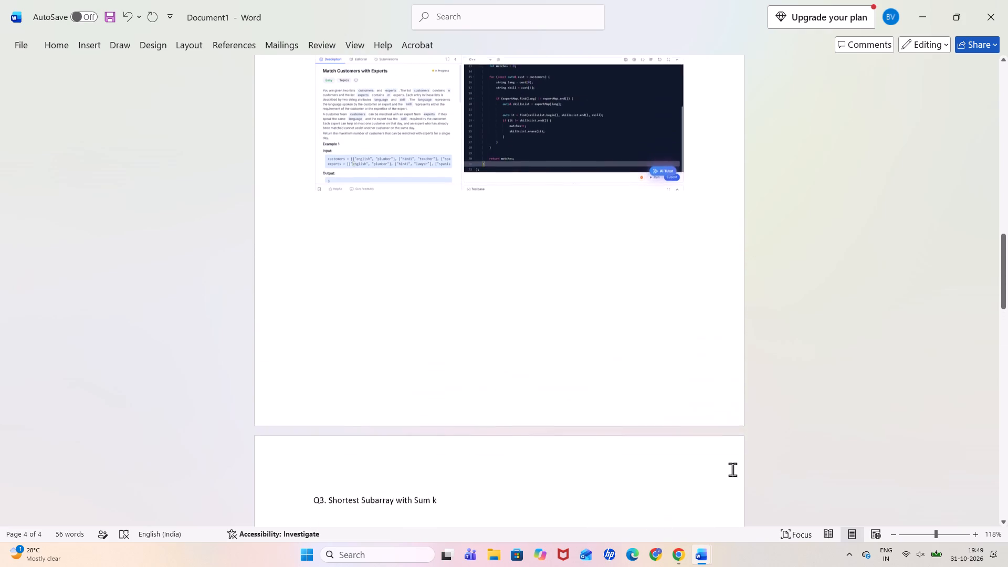
pyautogui.scroll(4, 732, 469)
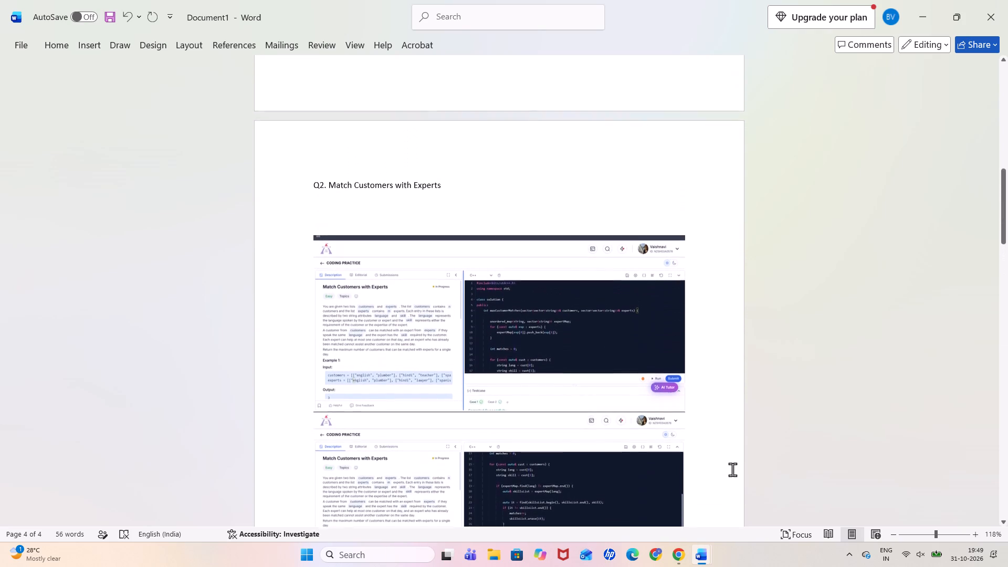
pyautogui.scroll(9, 732, 469)
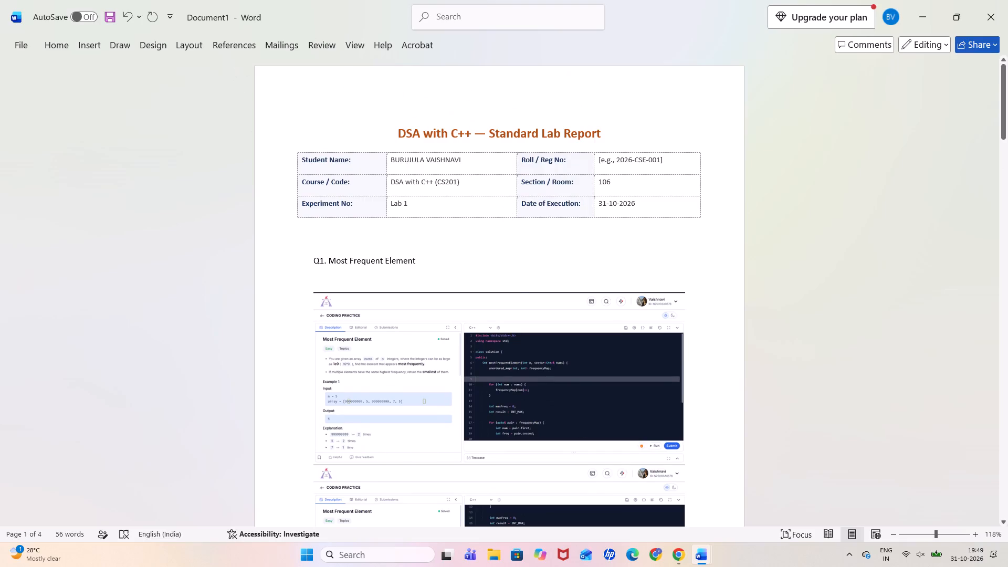
# Start saving the document under a new file on this PC, choosing the Documents > YEAR-2 > Adv DSA folder as its location.
pyautogui.click(18, 44)
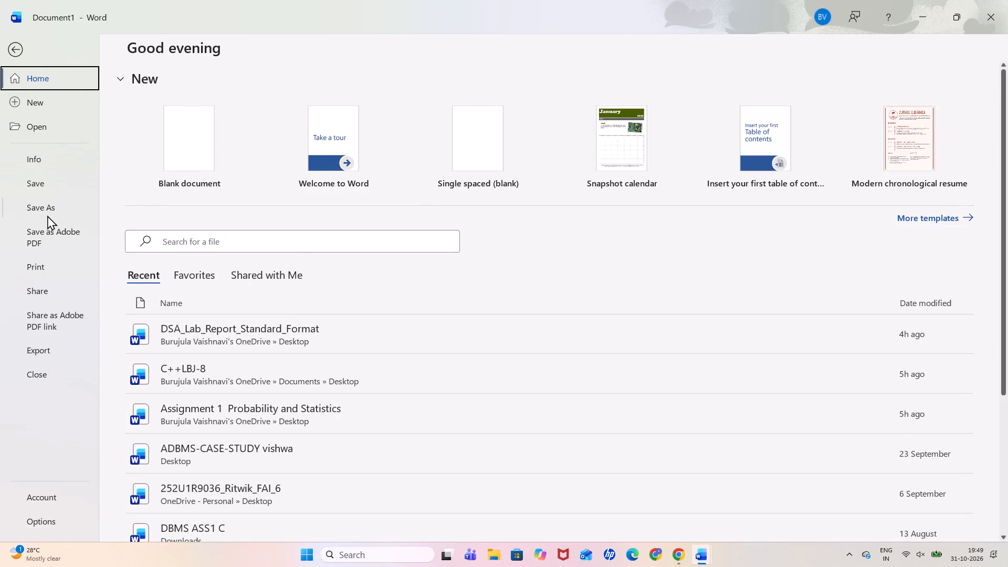
pyautogui.click(47, 203)
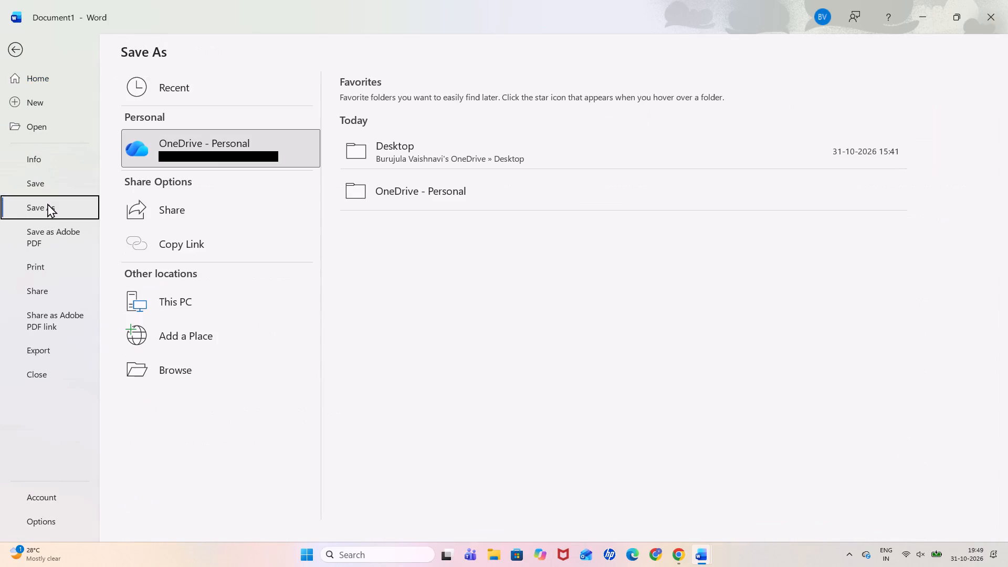
pyautogui.doubleClick(215, 309)
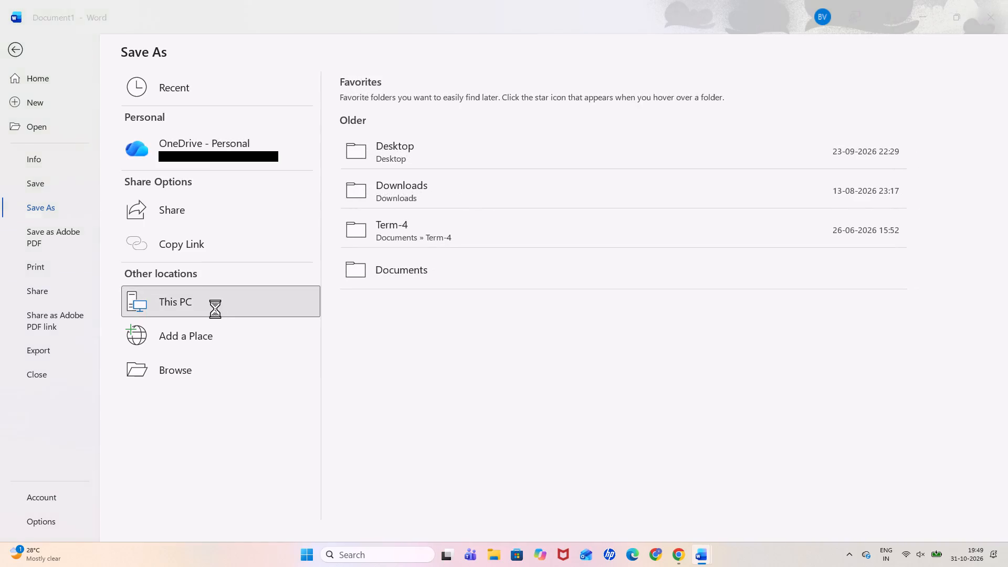
pyautogui.scroll(-1, 256, 124)
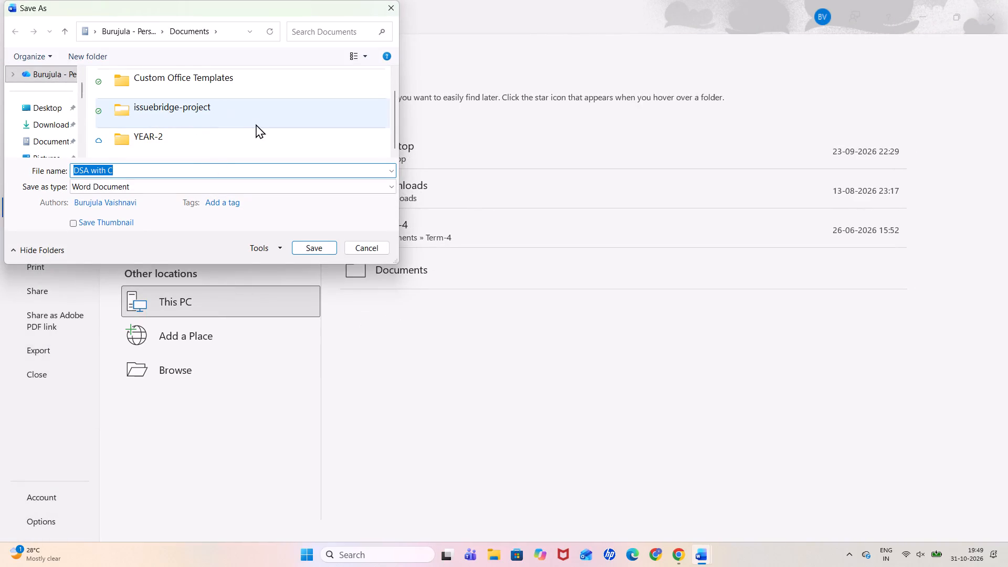
pyautogui.doubleClick(229, 141)
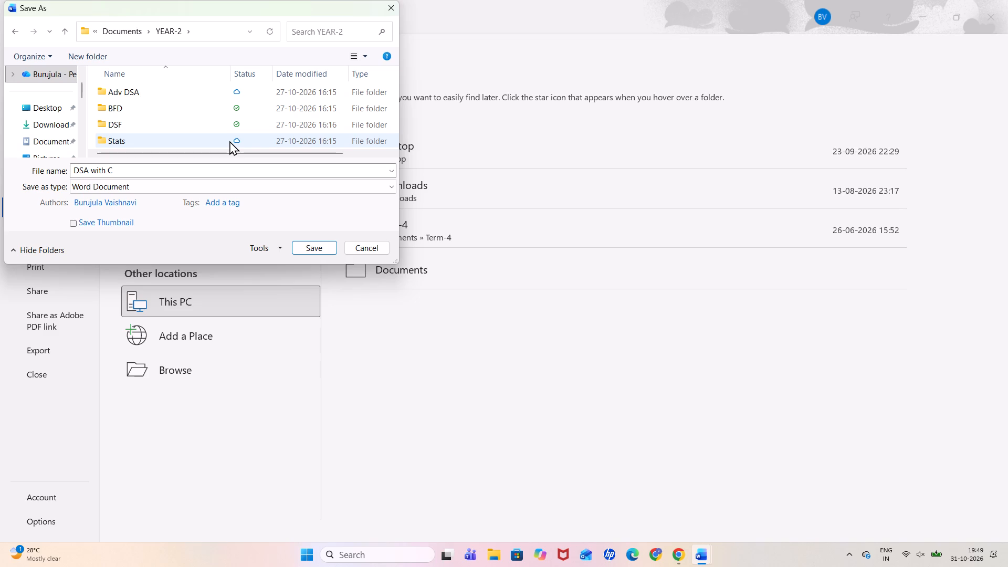
pyautogui.scroll(-2, 164, 139)
pyautogui.hscroll(6, 164, 139)
pyautogui.hscroll(7, 250, 129)
pyautogui.hscroll(-6, 271, 133)
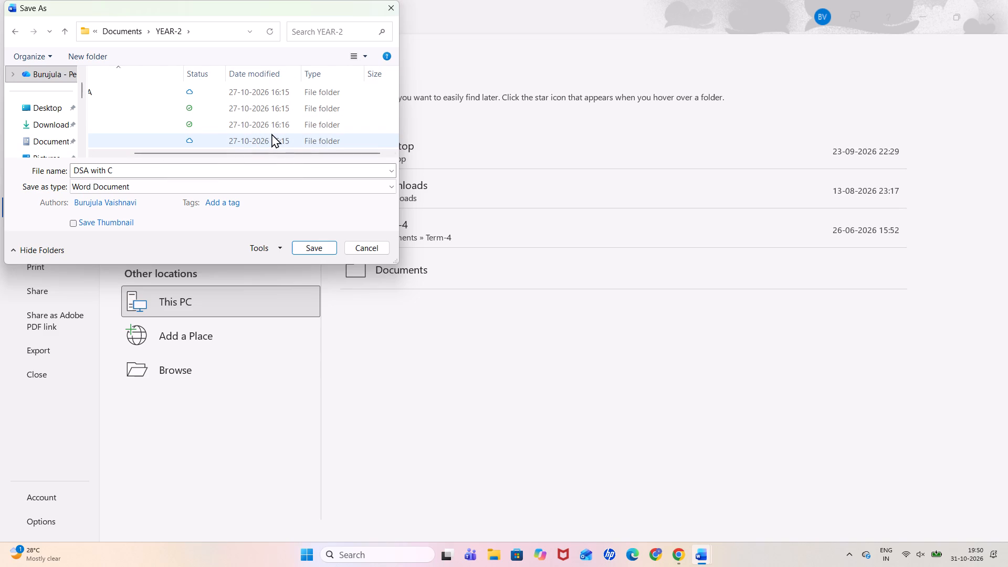
pyautogui.hscroll(-5, 274, 151)
pyautogui.hscroll(1, 274, 151)
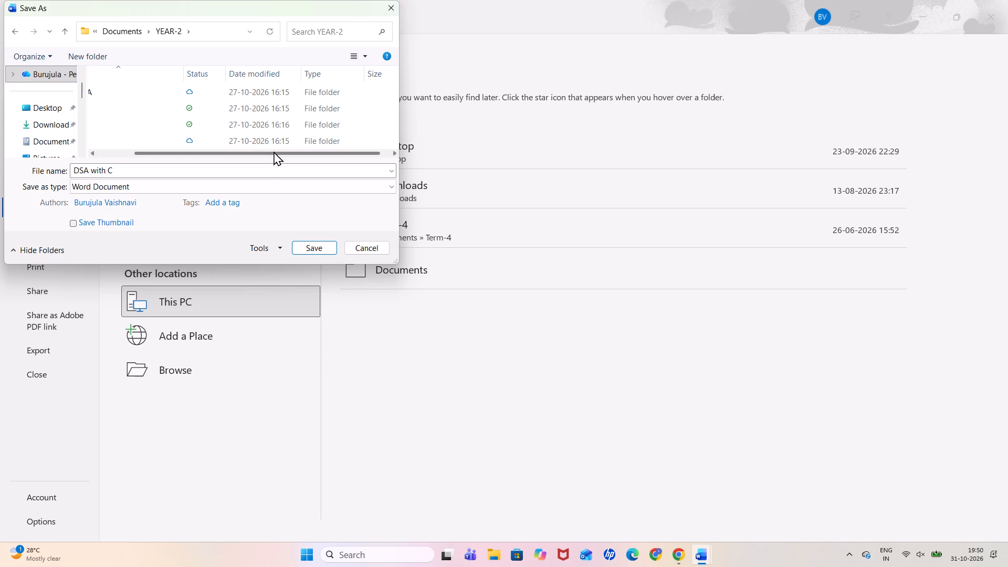
pyautogui.hscroll(2, 274, 151)
pyautogui.moveTo(274, 151); pyautogui.dragTo(142, 152)
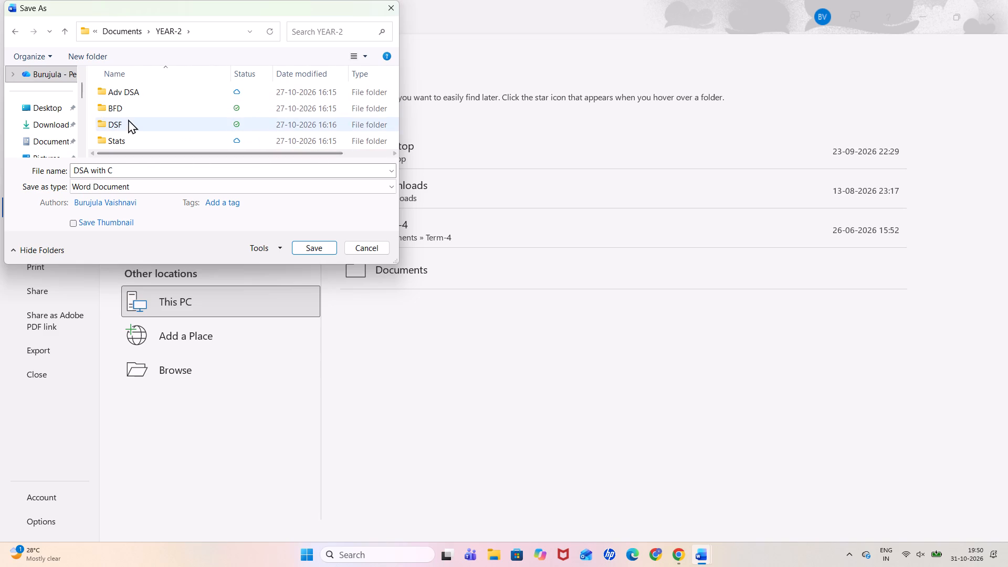
pyautogui.doubleClick(142, 89)
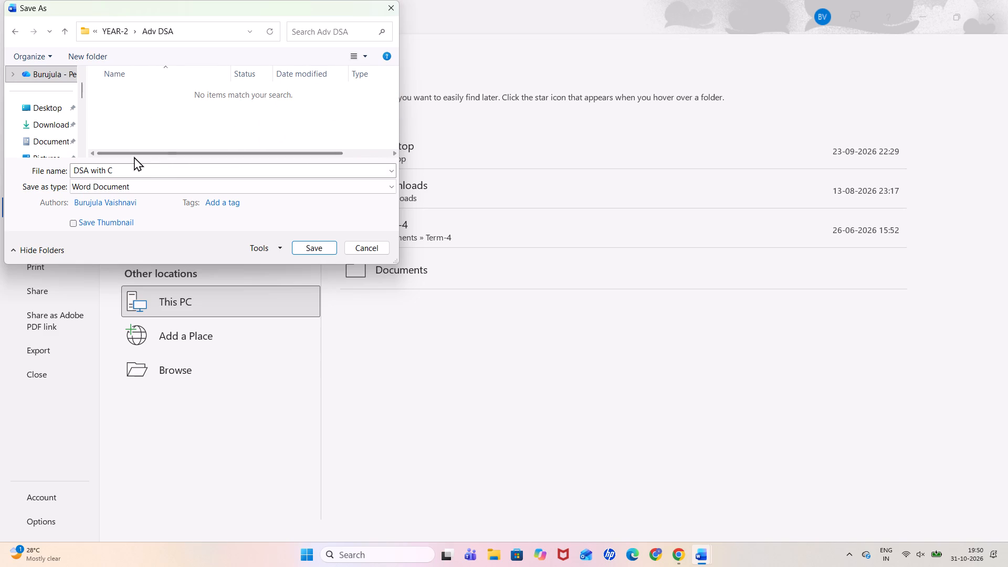
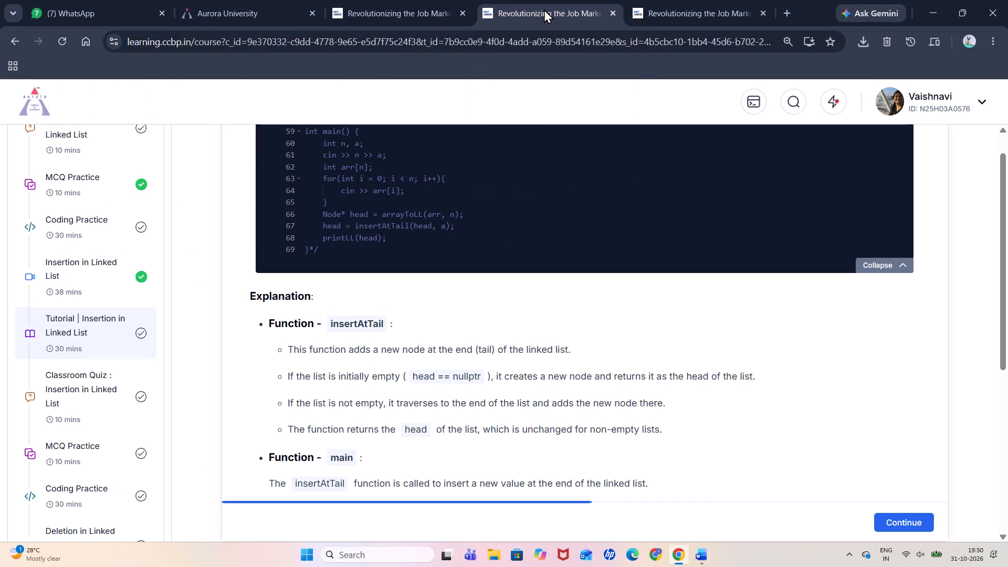
# Close the quiz results and linked list tutorial course tabs, keeping the Max Pair Sum in Subarrays coding practice tab.
pyautogui.click(674, 8)
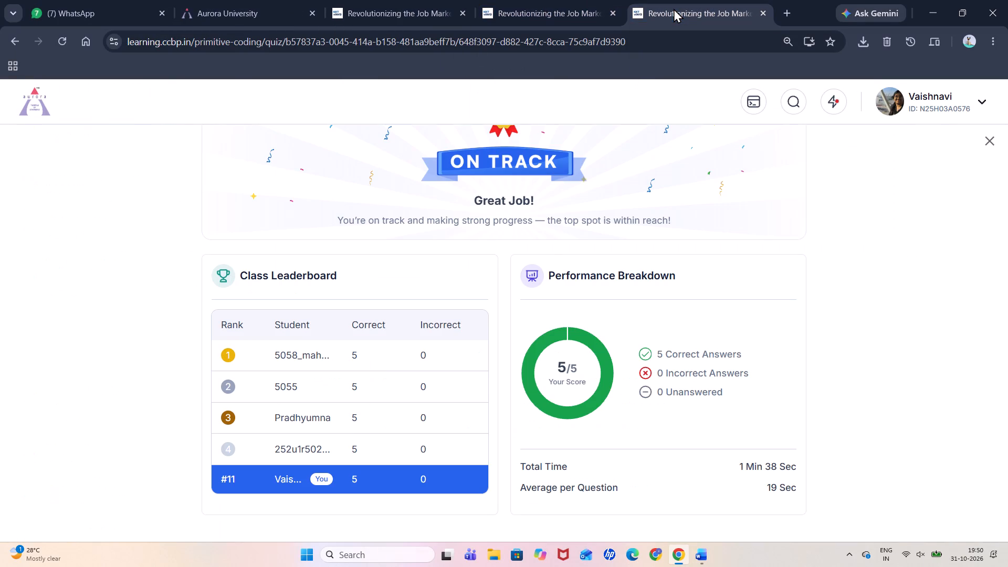
pyautogui.scroll(-4, 411, 358)
pyautogui.click(761, 6)
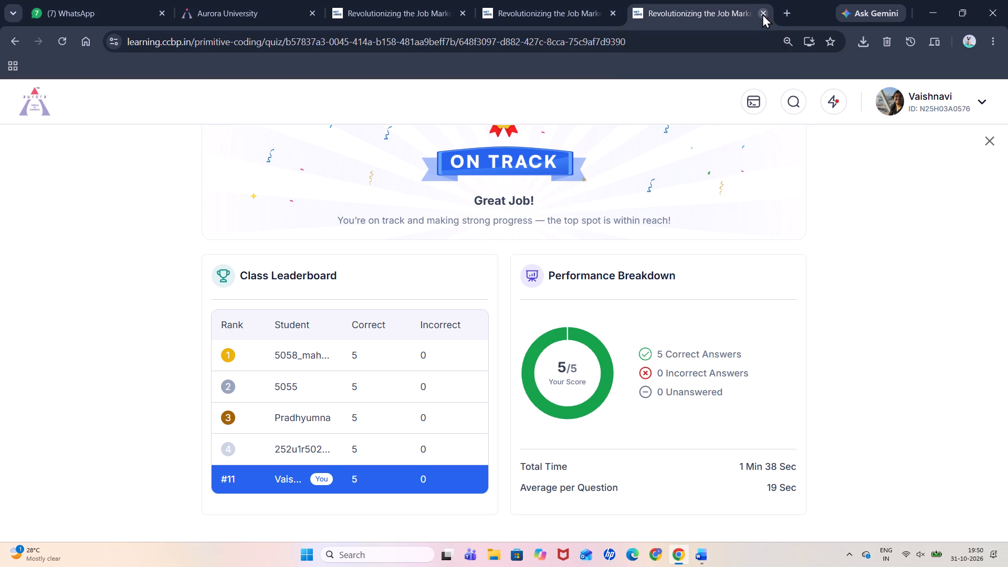
pyautogui.click(762, 14)
pyautogui.click(552, 127)
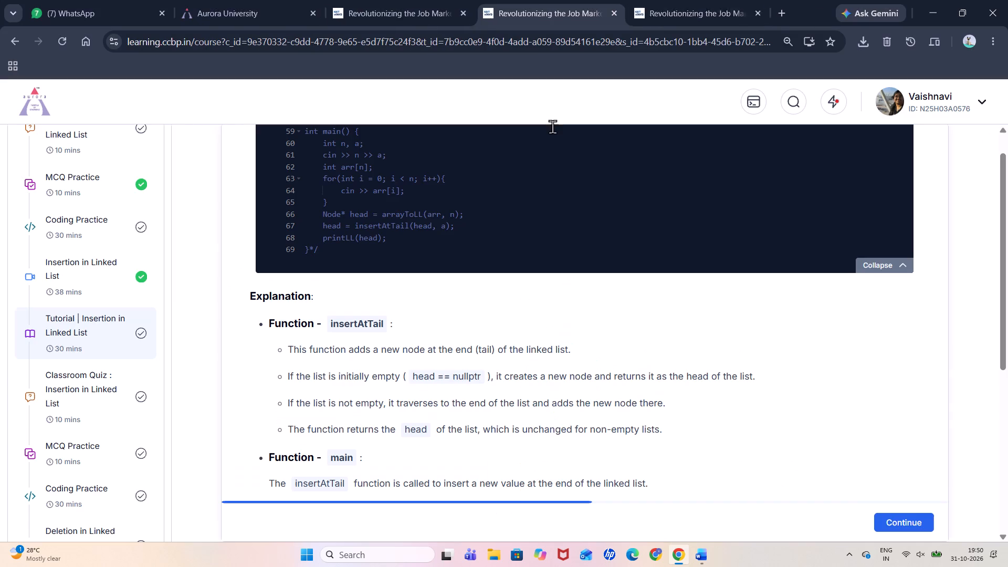
pyautogui.click(634, 14)
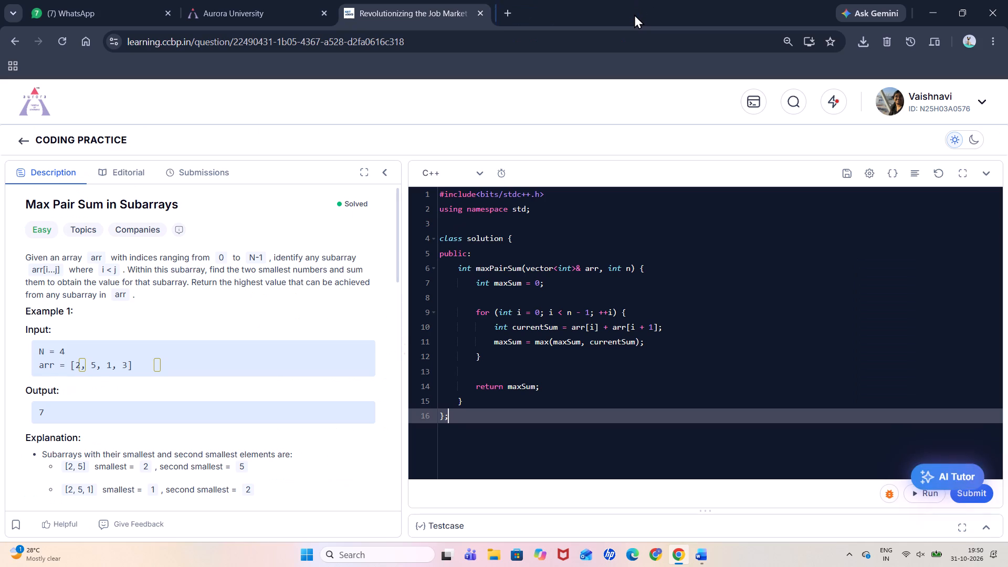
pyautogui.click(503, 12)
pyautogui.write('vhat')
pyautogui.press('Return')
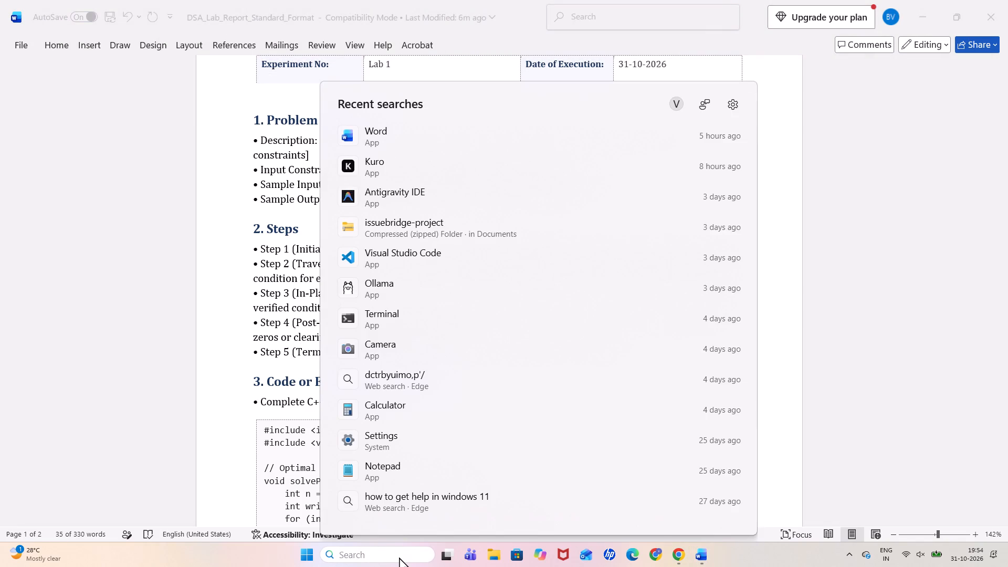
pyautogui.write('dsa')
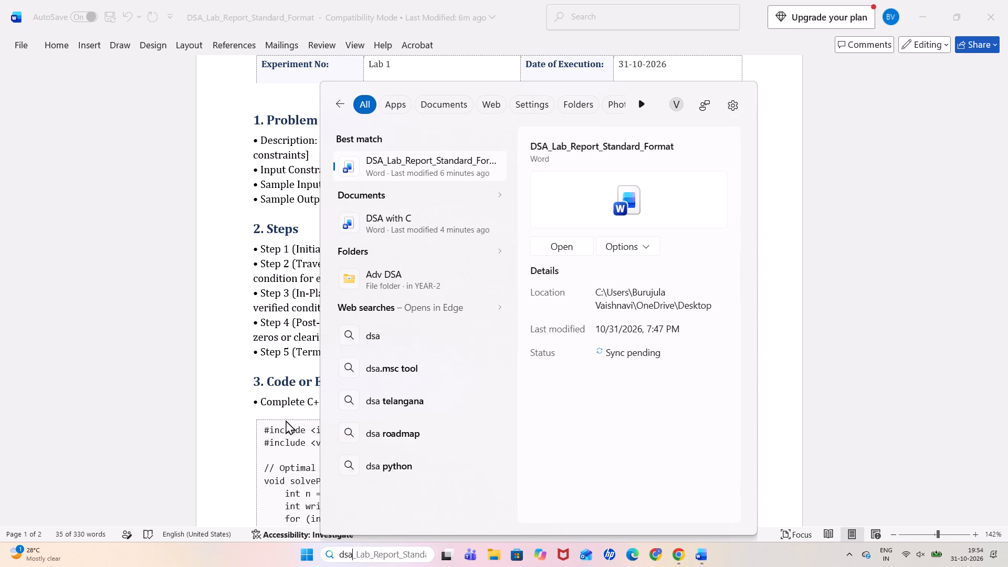
pyautogui.click(422, 230)
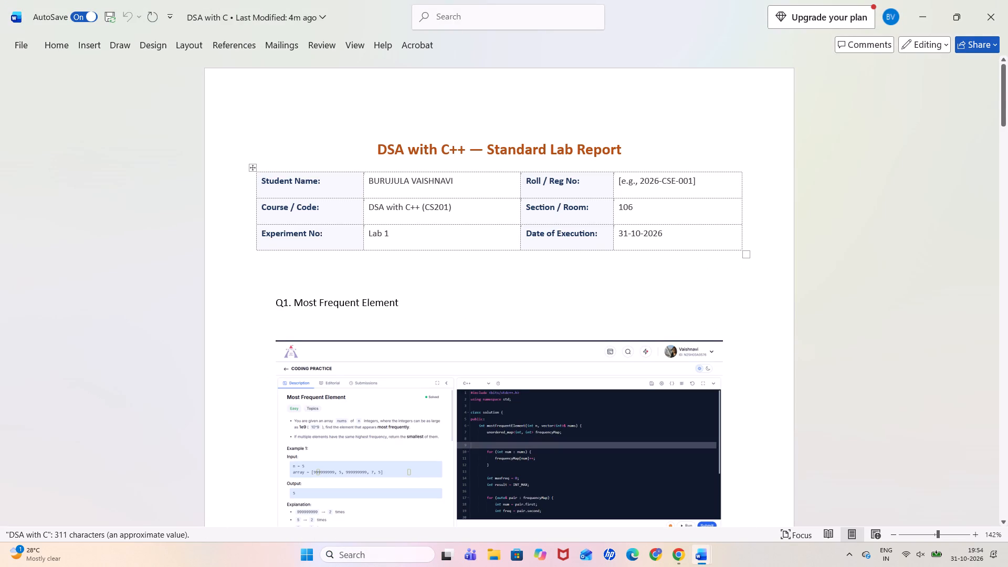
# Paste the copied Q1 answer below the second Most Frequent Element code screenshot.
pyautogui.scroll(-3, 346, 362)
pyautogui.scroll(-1, 523, 436)
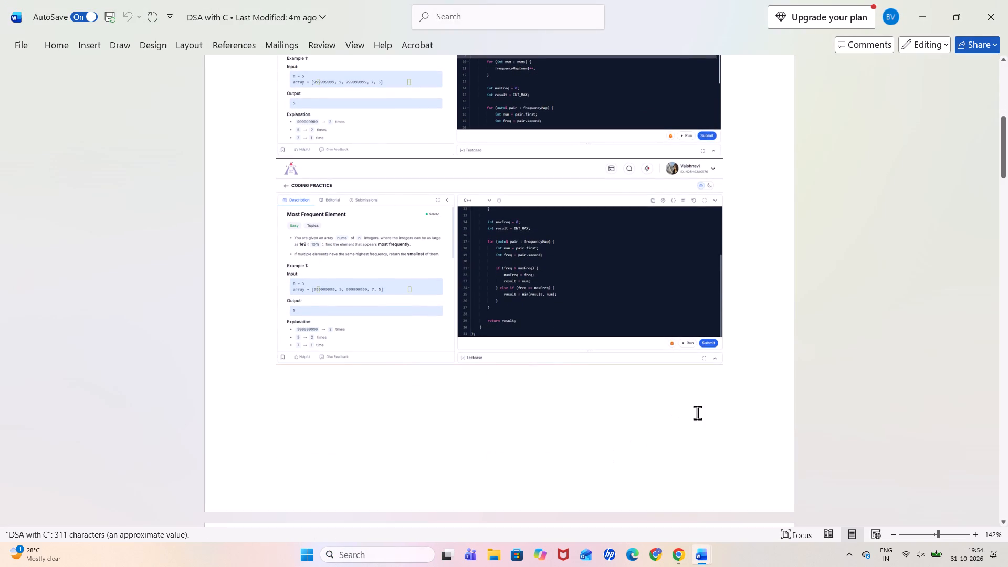
pyautogui.click(697, 413)
pyautogui.hotkey('ctrl', 'v')
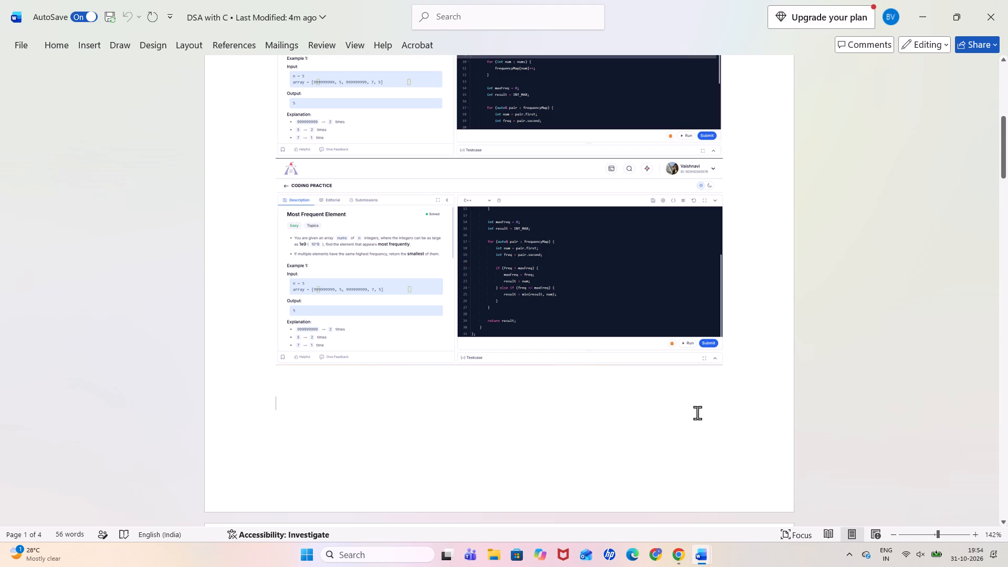
# Review the pasted Q1 content from the aim and algorithm steps through the example and complexity analysis.
pyautogui.scroll(5, 697, 413)
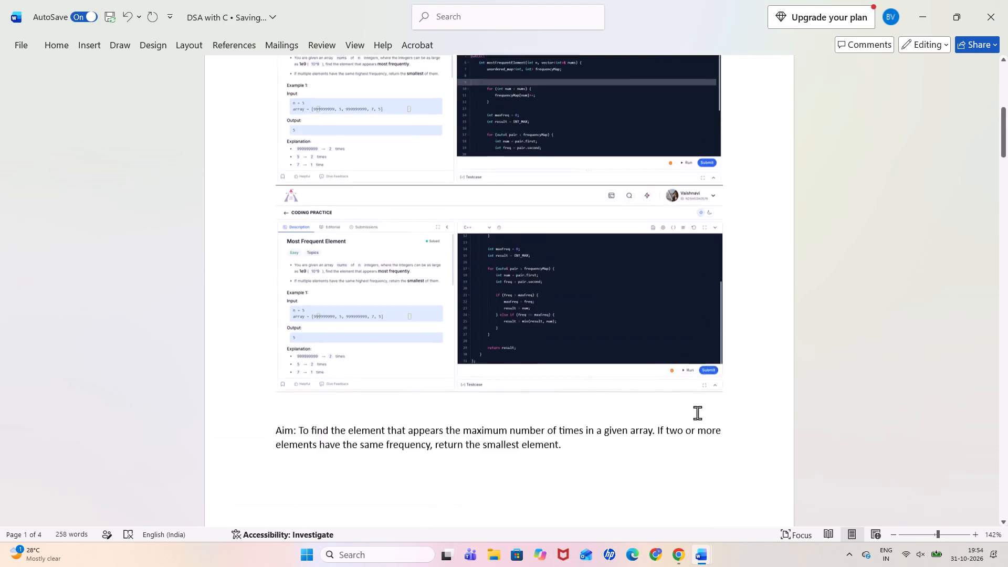
pyautogui.scroll(-6, 697, 413)
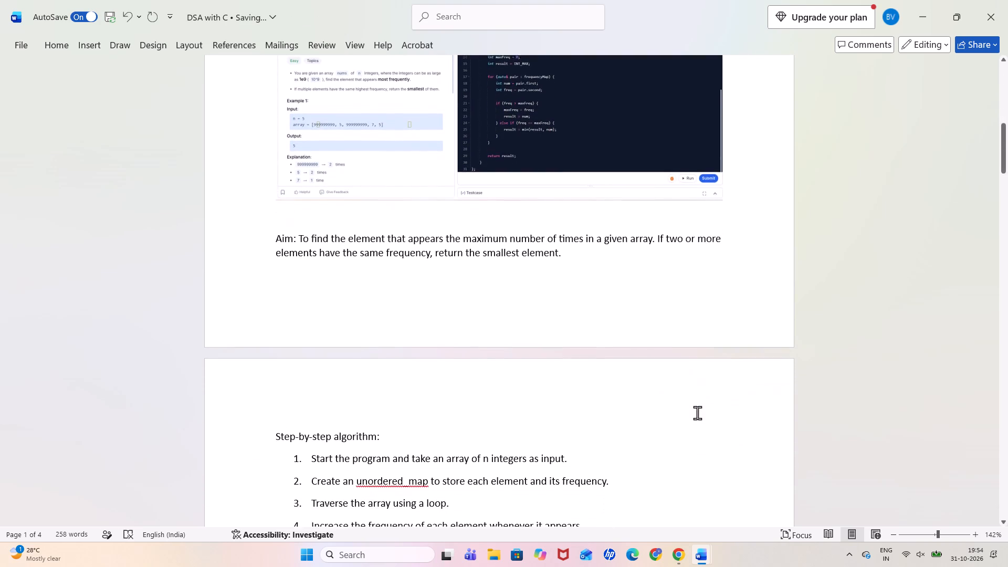
pyautogui.scroll(-1, 697, 413)
pyautogui.scroll(-2, 418, 295)
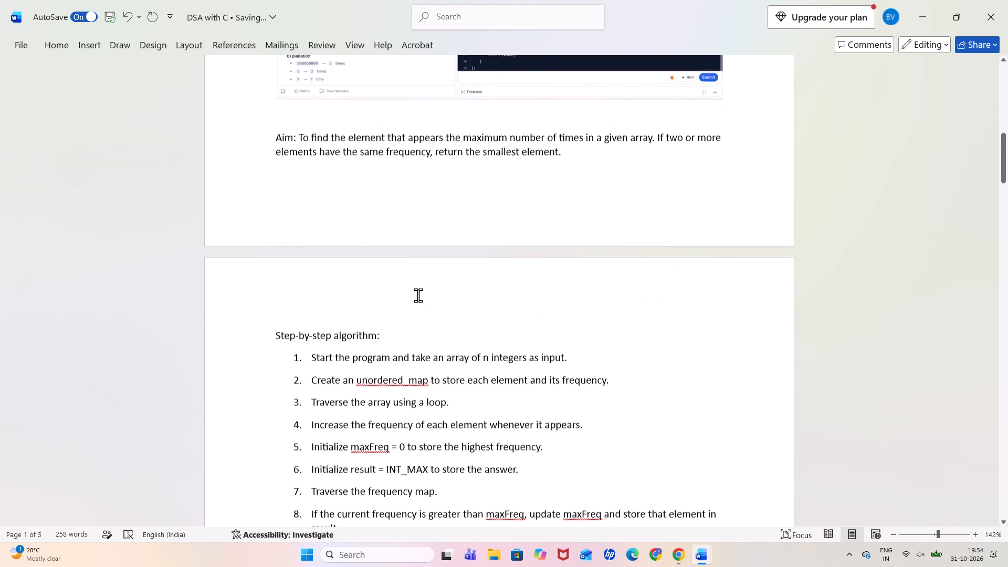
pyautogui.scroll(-5, 418, 295)
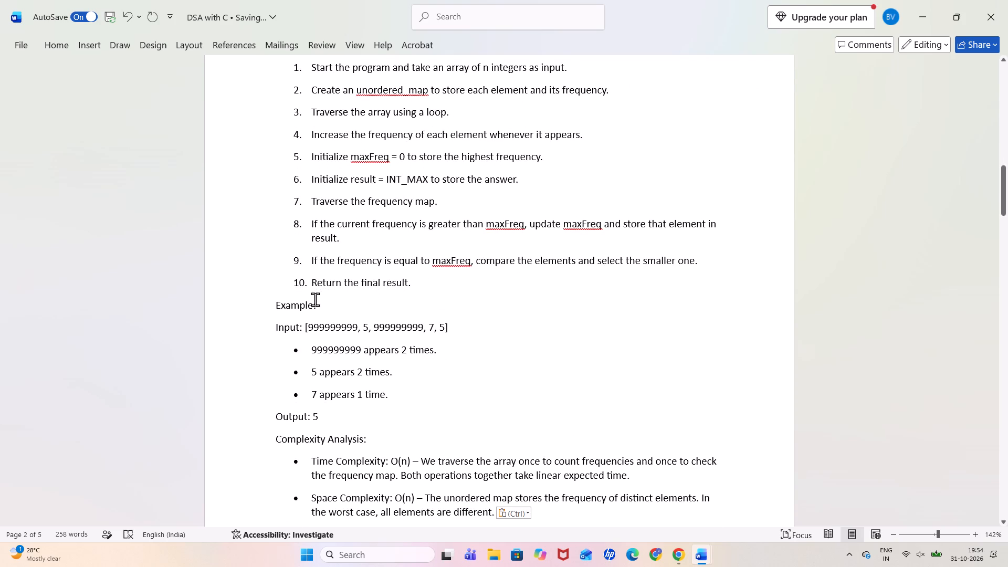
pyautogui.scroll(-2, 315, 299)
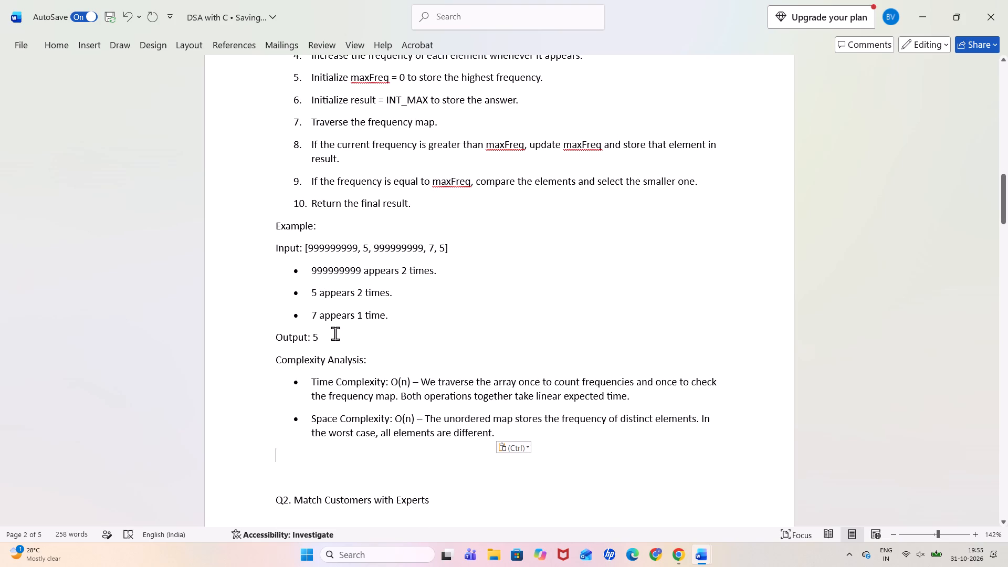
# Format the "Q2. Match Customers with Experts" heading in red at font size 20.
pyautogui.scroll(-3, 335, 333)
pyautogui.moveTo(447, 349); pyautogui.dragTo(377, 341)
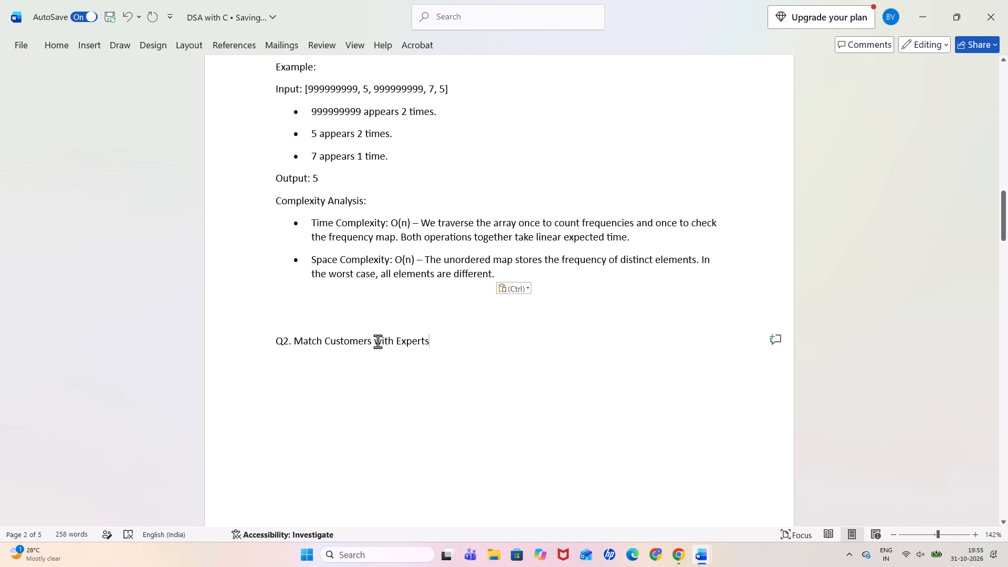
pyautogui.moveTo(377, 341); pyautogui.dragTo(284, 336)
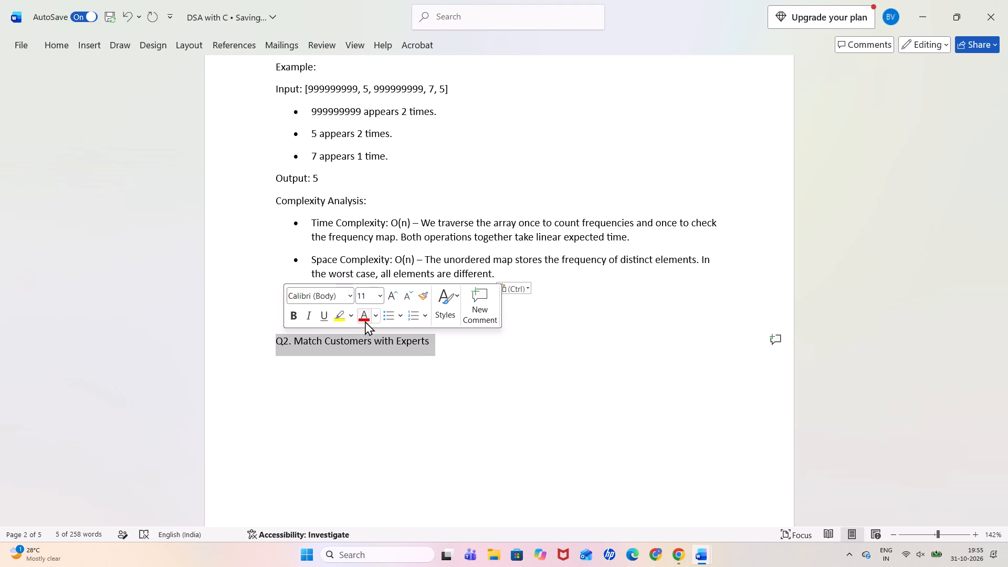
pyautogui.click(365, 321)
pyautogui.click(367, 296)
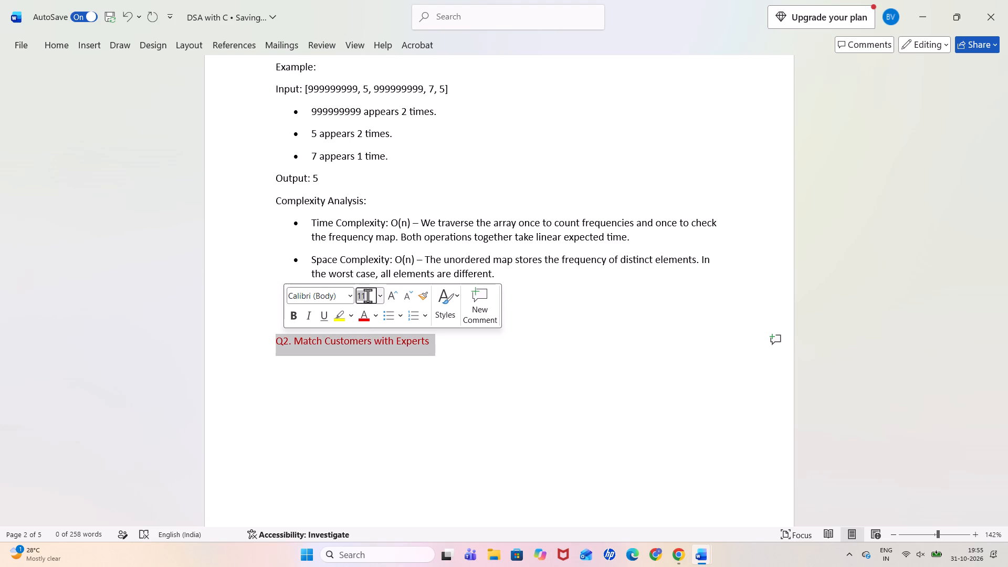
pyautogui.write('20')
pyautogui.press('Return')
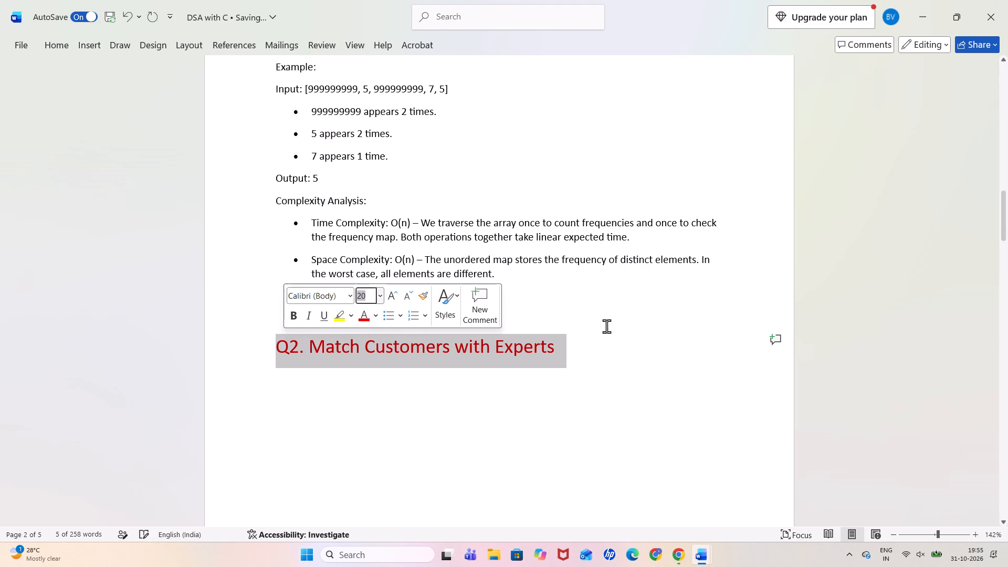
pyautogui.click(655, 352)
# Format the "Q1. Most Frequent Element" heading in red at font size 20.
pyautogui.scroll(5, 655, 352)
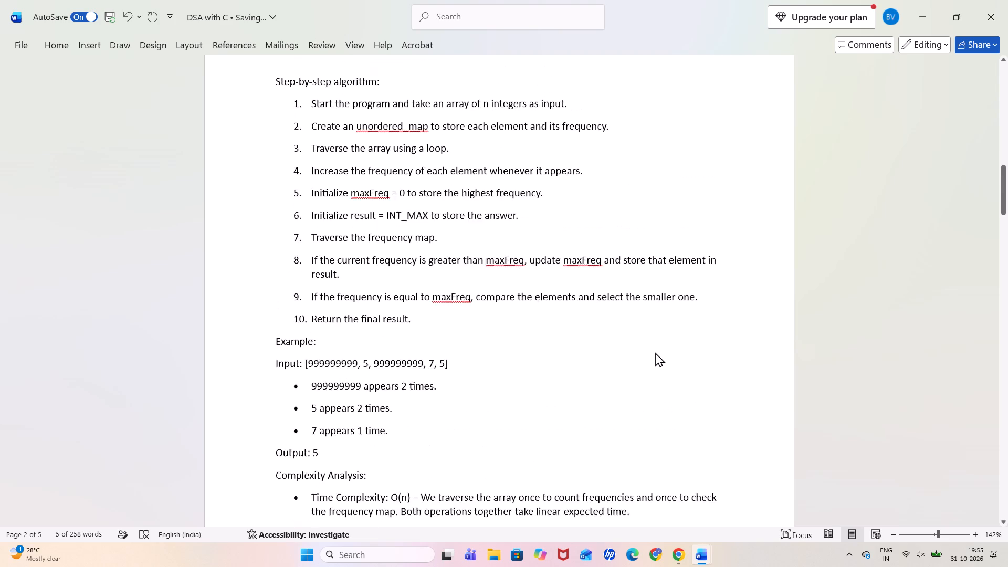
pyautogui.scroll(13, 655, 352)
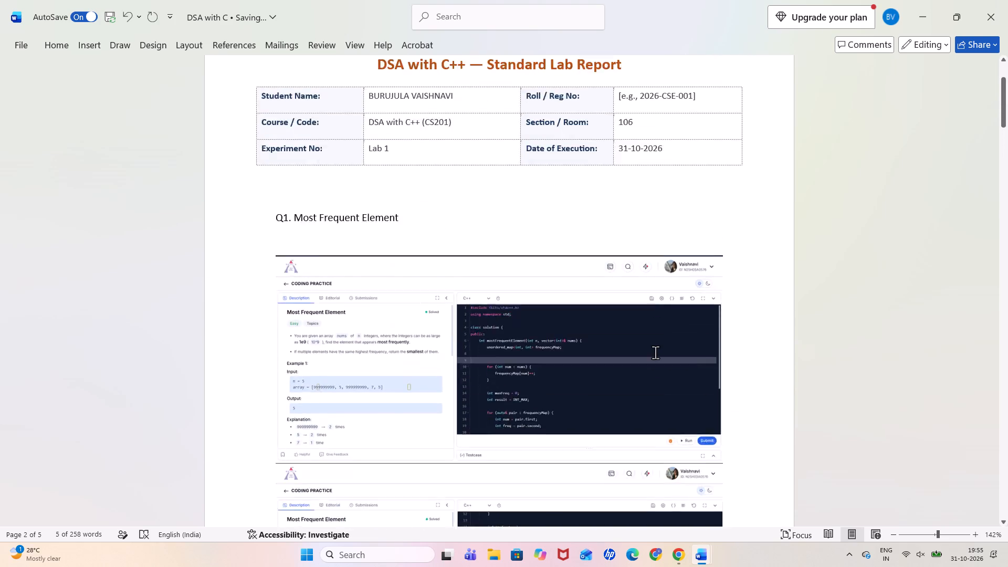
pyautogui.scroll(2, 655, 352)
pyautogui.click(417, 305)
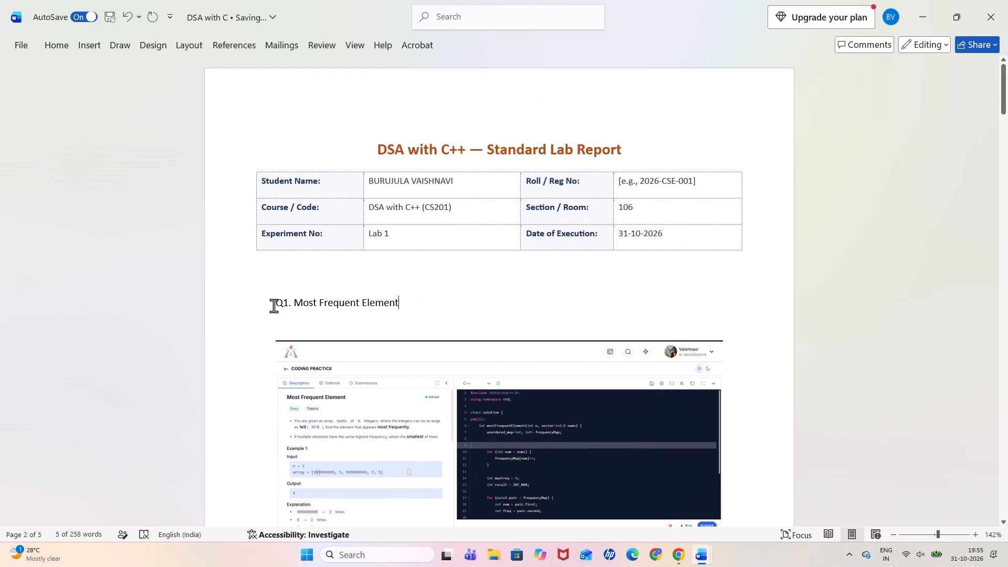
pyautogui.moveTo(416, 308); pyautogui.dragTo(349, 300)
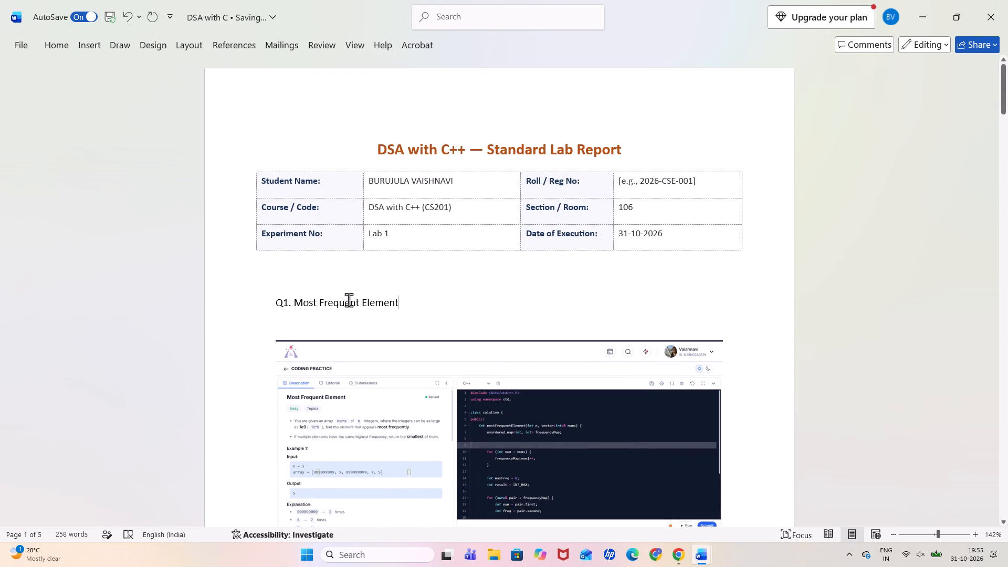
pyautogui.moveTo(349, 300); pyautogui.dragTo(275, 290)
pyautogui.click(355, 274)
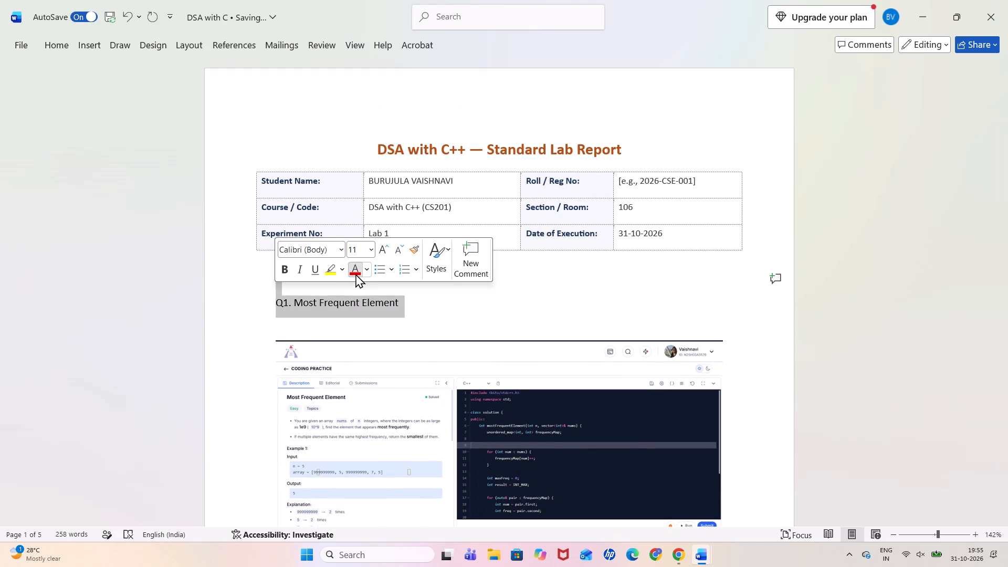
pyautogui.click(357, 251)
pyautogui.press('3')
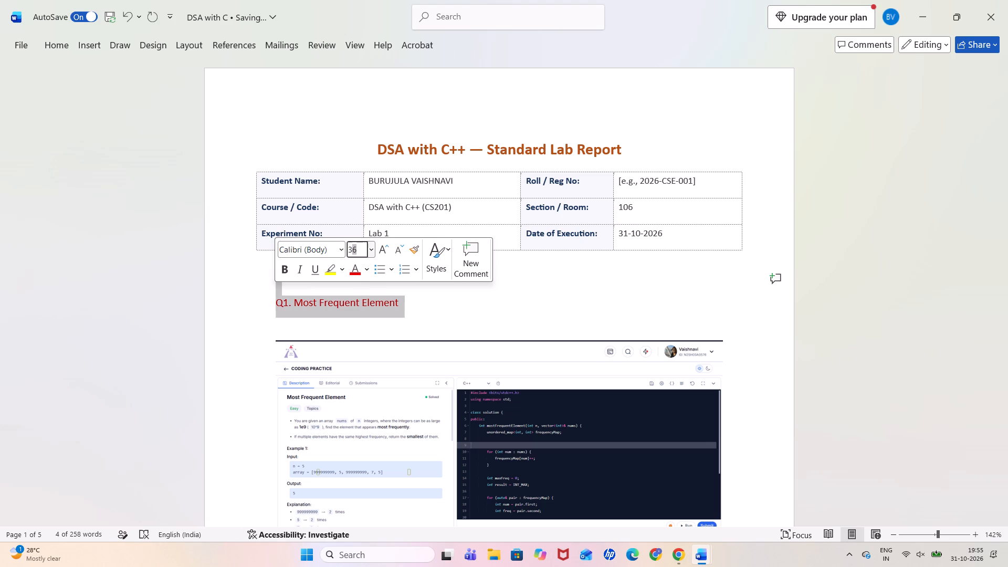
pyautogui.press('BackSpace')
pyautogui.press('BackSpace')
pyautogui.write('20')
pyautogui.press('Return')
pyautogui.click(548, 305)
# Make the "Step-by-step algorithm:" label in the Q1 answer bold.
pyautogui.scroll(-1, 548, 305)
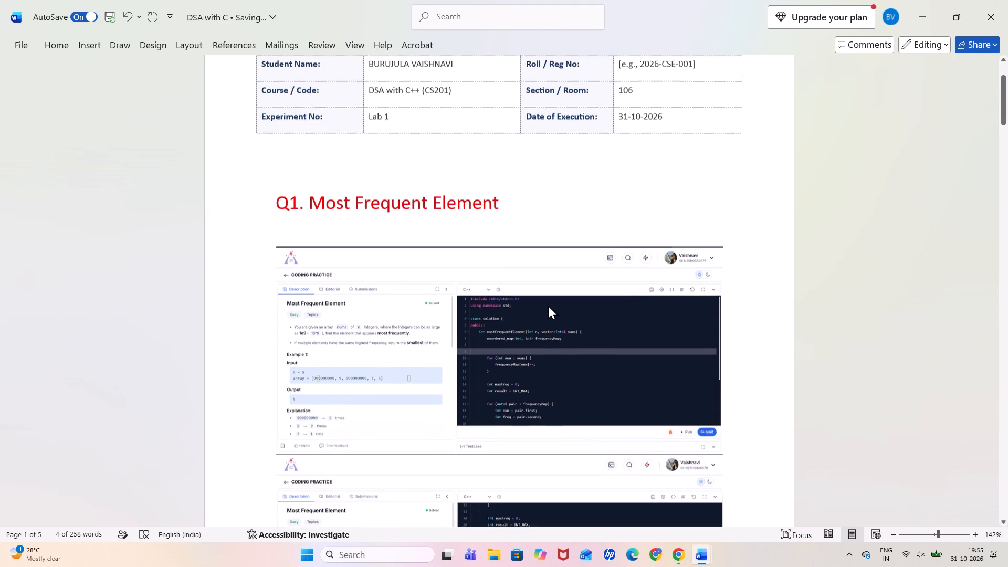
pyautogui.scroll(-6, 548, 305)
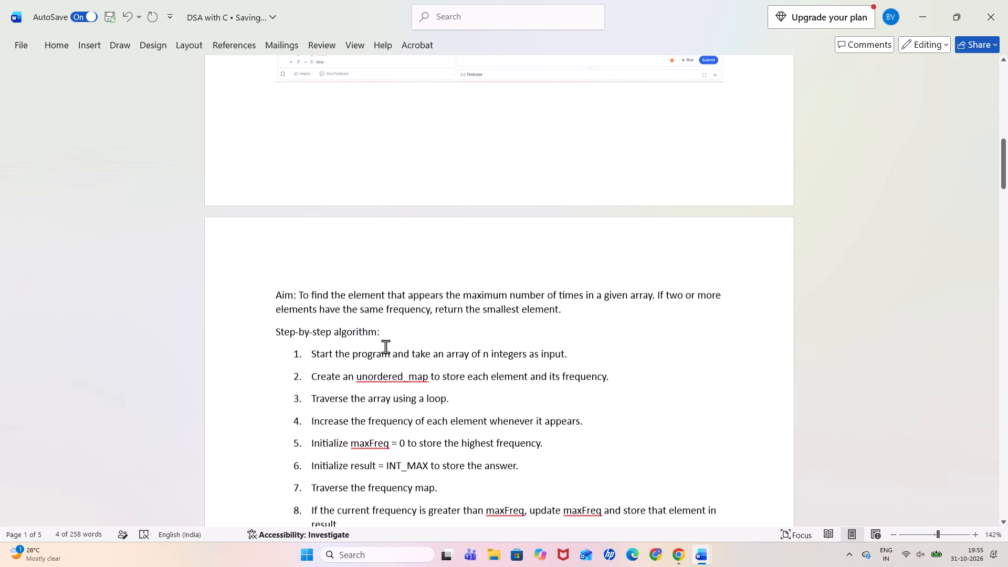
pyautogui.moveTo(390, 337); pyautogui.dragTo(275, 332)
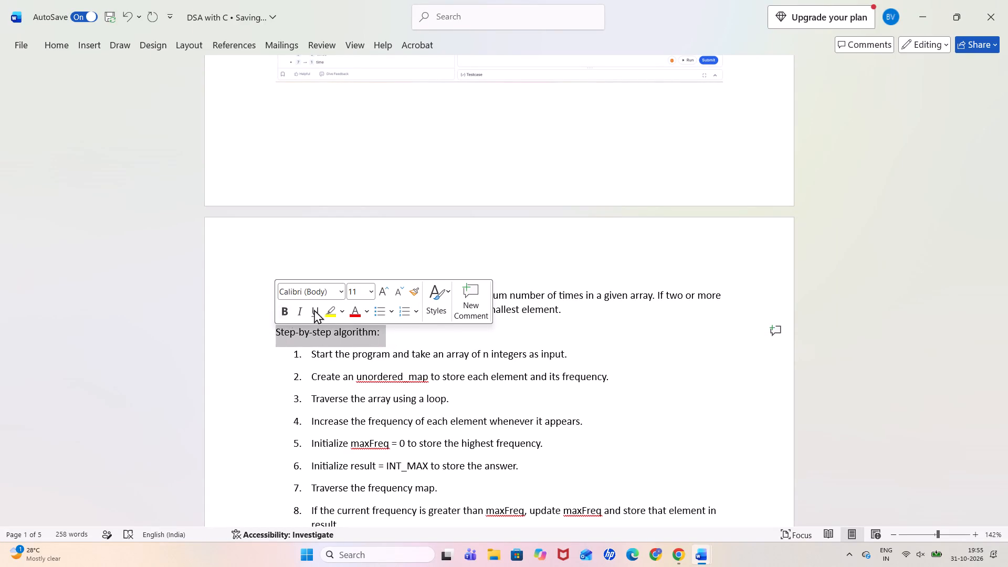
pyautogui.click(287, 309)
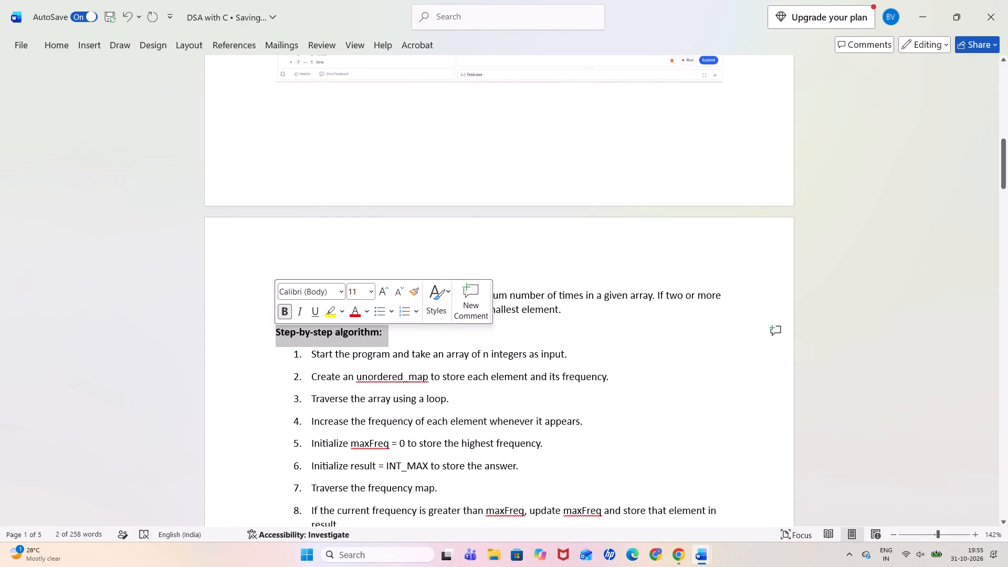
pyautogui.click(248, 342)
# Make the "Aim:", "Example:" and "Complexity Analysis:" labels in the Q1 answer bold.
pyautogui.click(369, 287)
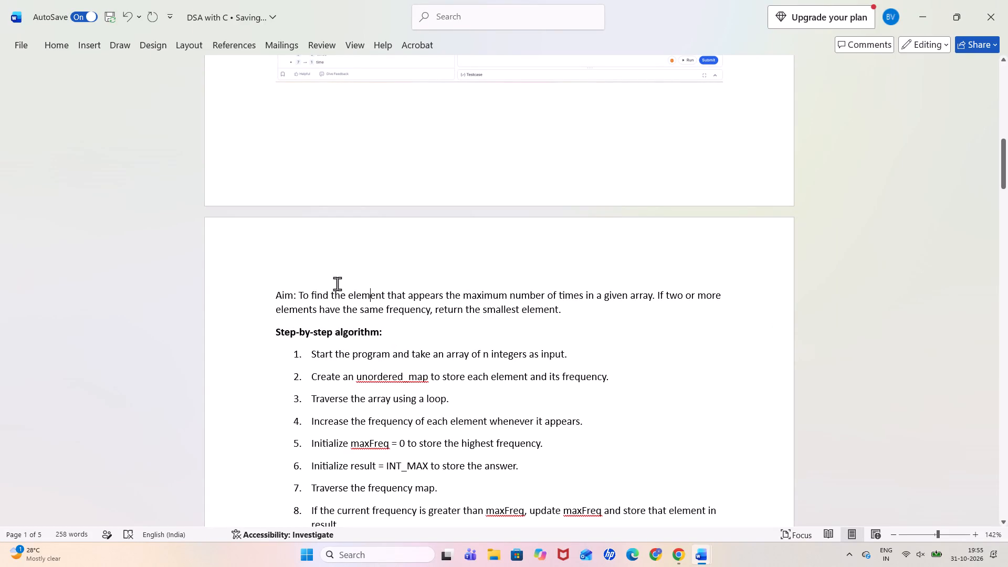
pyautogui.moveTo(297, 294); pyautogui.dragTo(275, 294)
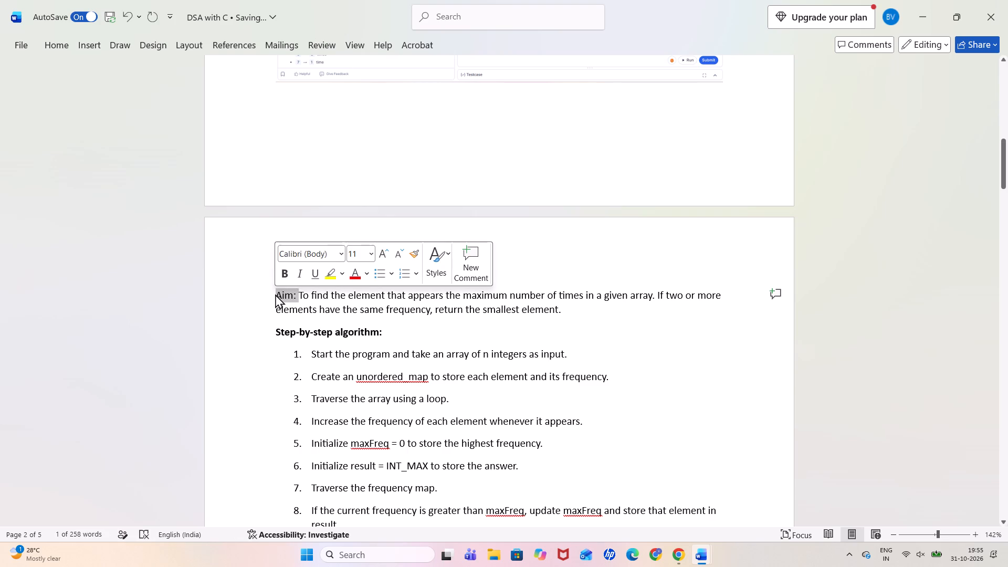
pyautogui.click(288, 267)
pyautogui.scroll(-3, 338, 354)
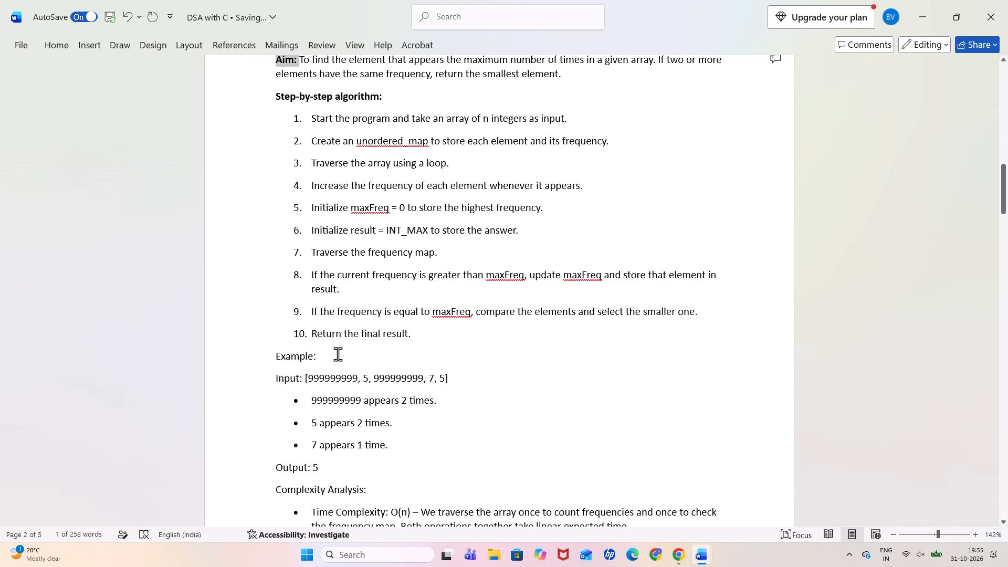
pyautogui.moveTo(330, 356); pyautogui.dragTo(268, 349)
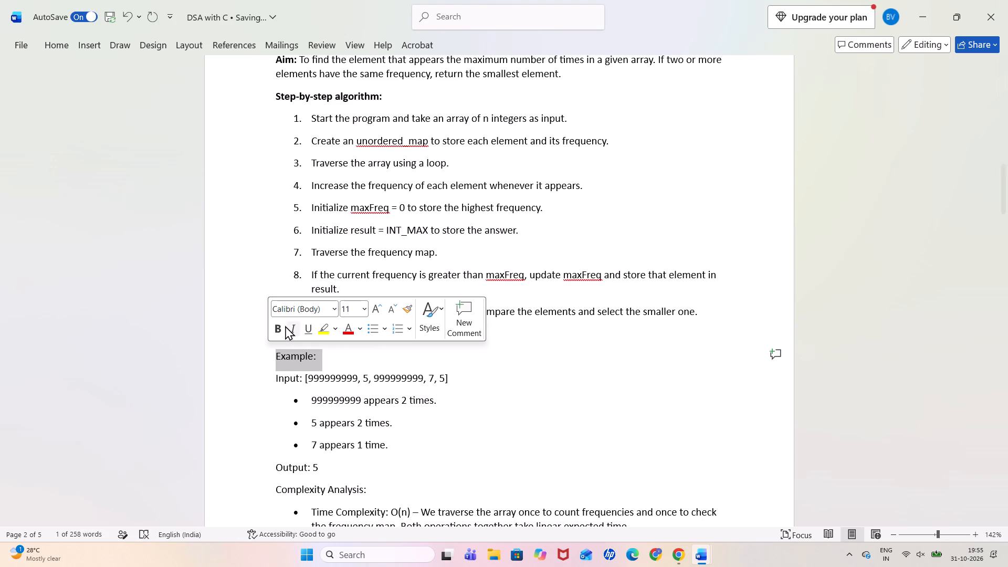
pyautogui.click(279, 325)
pyautogui.scroll(-2, 279, 325)
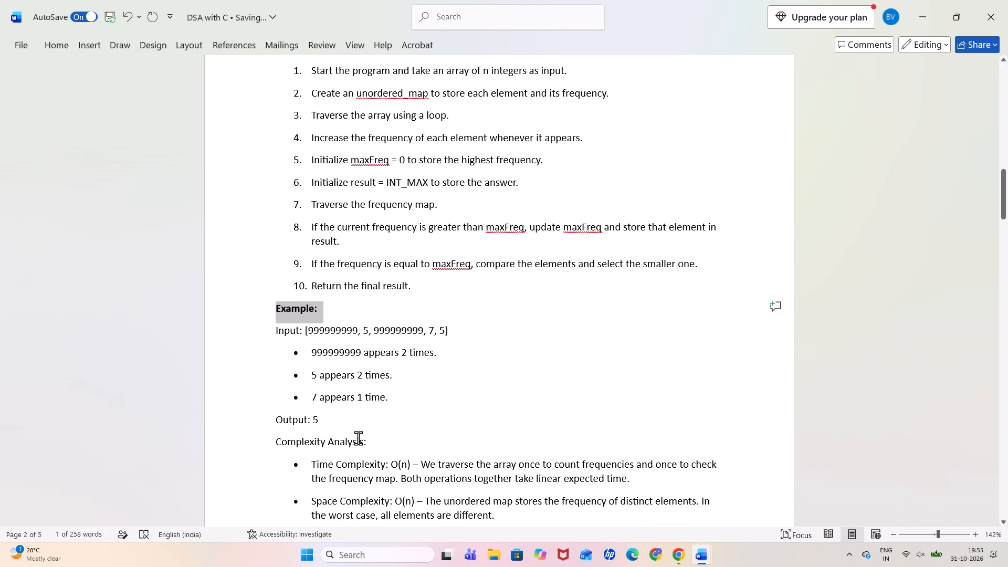
pyautogui.moveTo(373, 445); pyautogui.dragTo(278, 442)
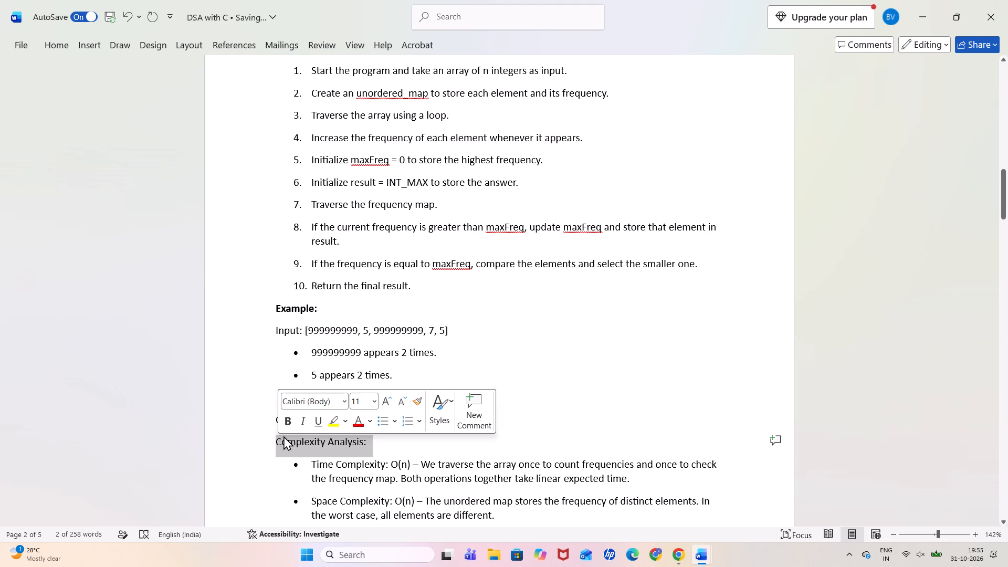
pyautogui.click(286, 430)
pyautogui.click(288, 423)
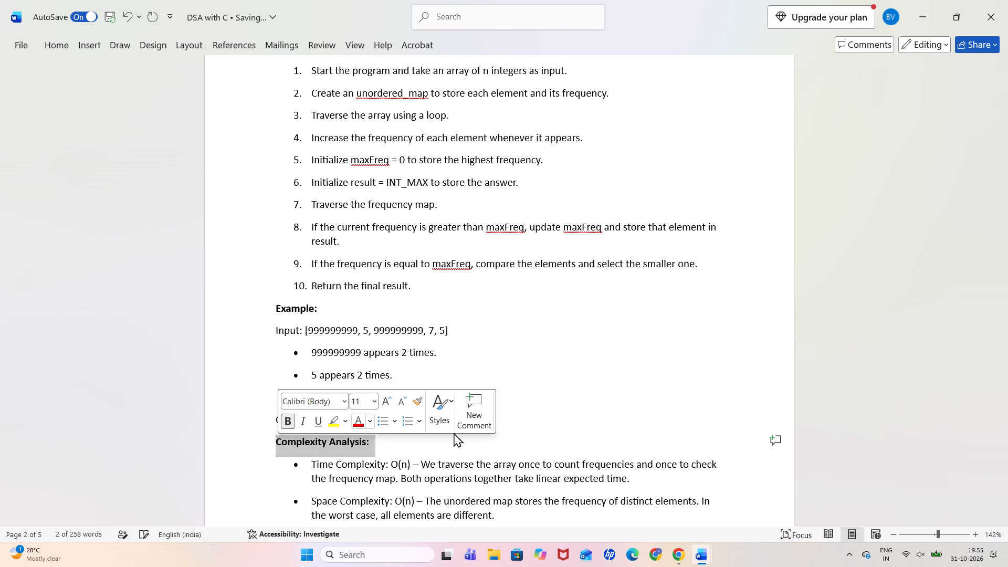
# Insert three blank lines before the "Q2. Match Customers with Experts" heading to move it onto the following page.
pyautogui.scroll(-12, 482, 440)
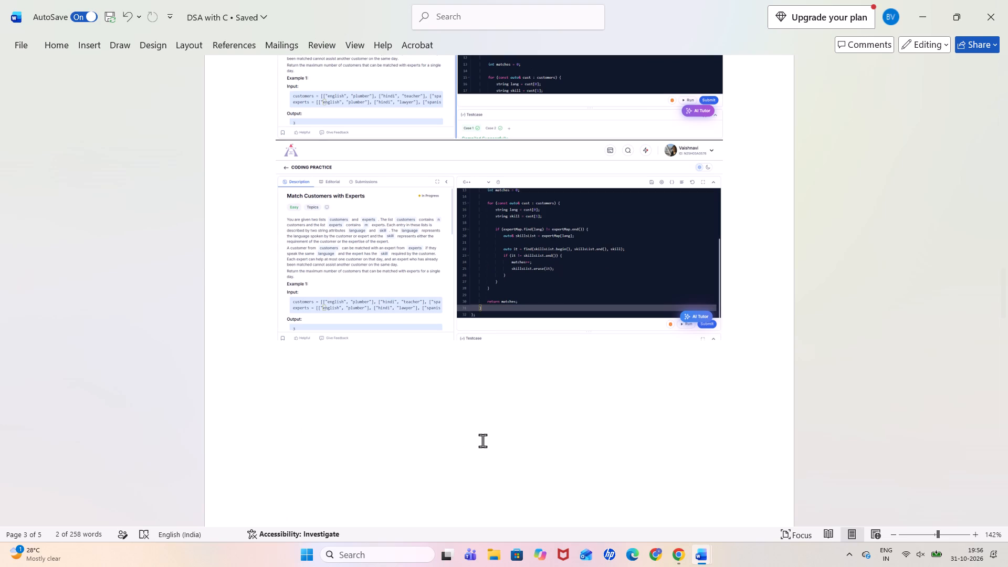
pyautogui.scroll(6, 482, 440)
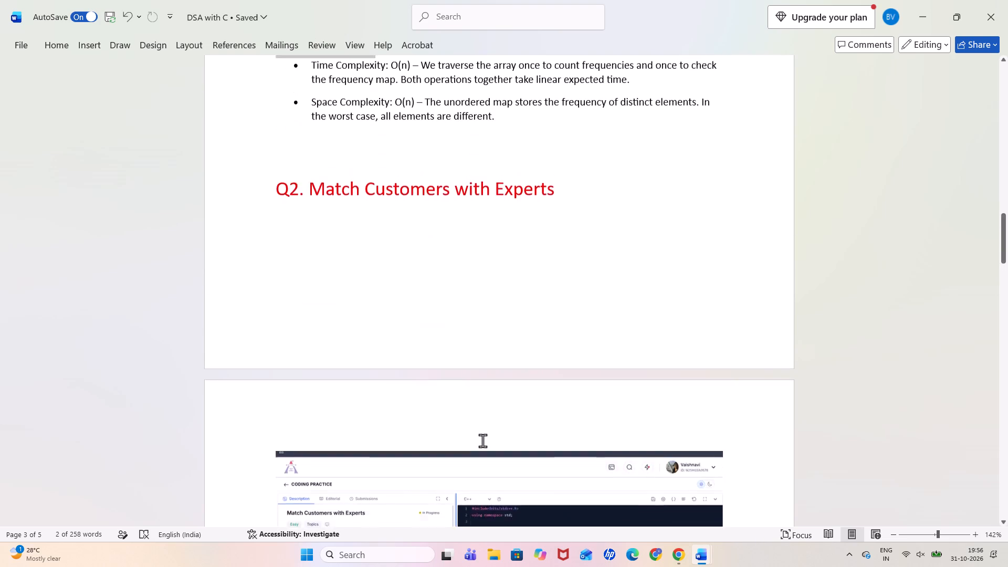
pyautogui.click(275, 274)
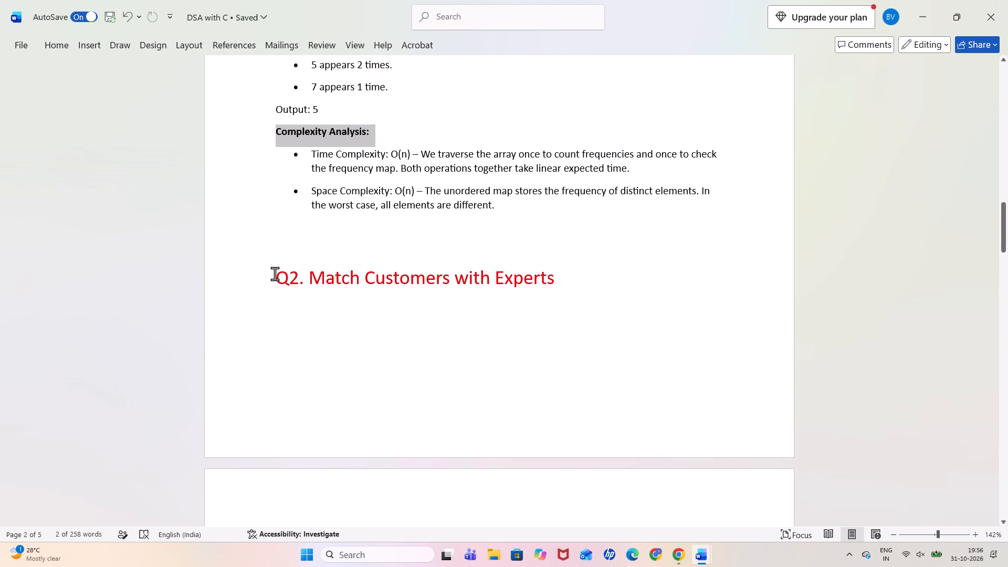
pyautogui.press('Return')
pyautogui.press('Return')
pyautogui.press('Return')
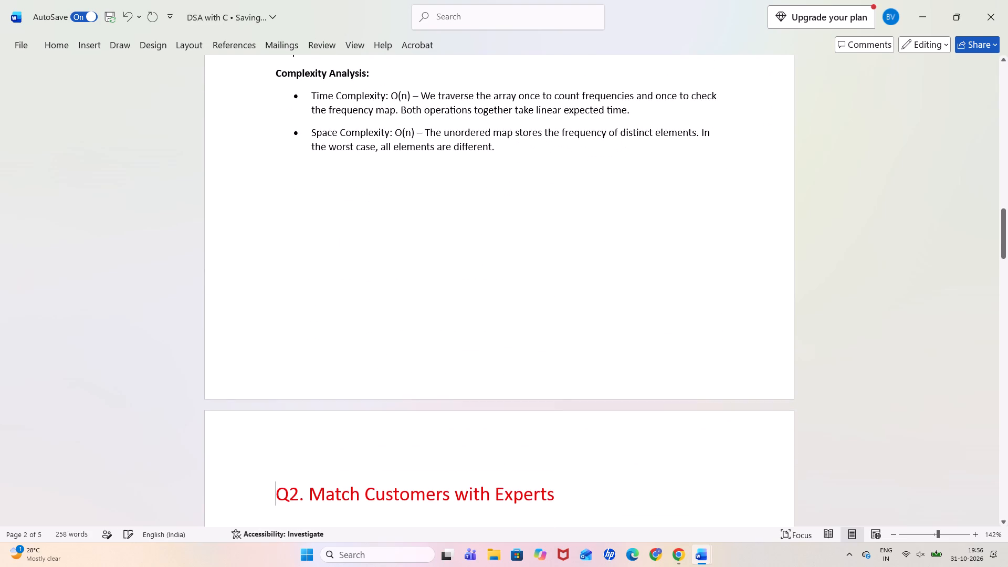
# Remove the blank lines between the Q2 heading and its first code screenshot.
pyautogui.scroll(-5, 275, 274)
pyautogui.click(299, 183)
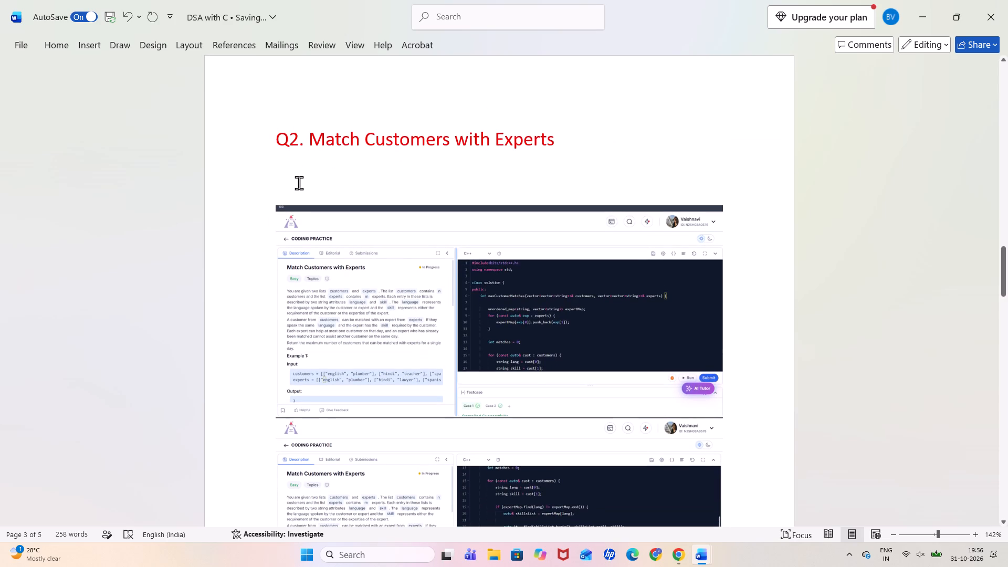
pyautogui.press('BackSpace')
pyautogui.press('BackSpace')
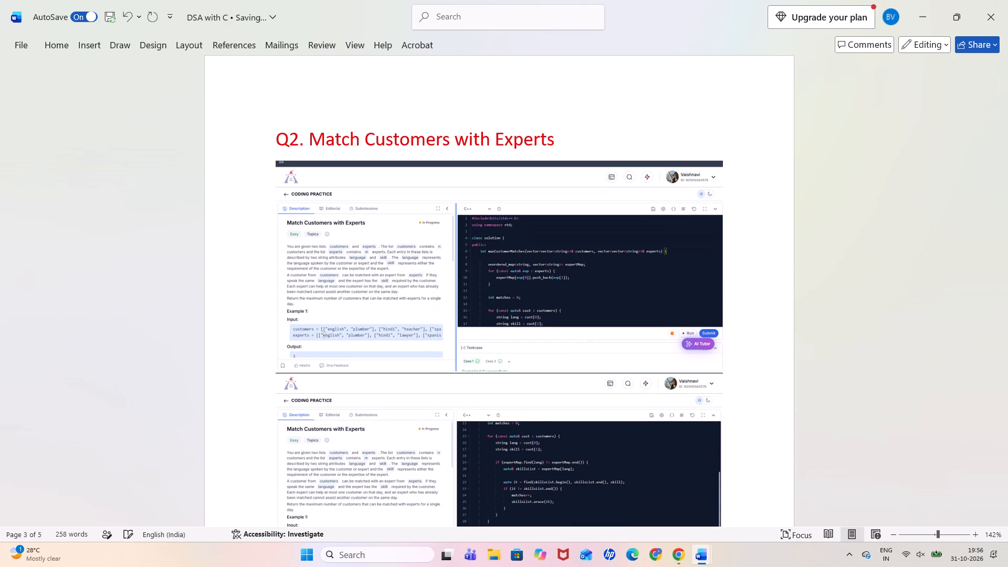
# Format the "Q3. Shortest Subarray with Sum k" heading in red at font size 20.
pyautogui.scroll(-6, 299, 183)
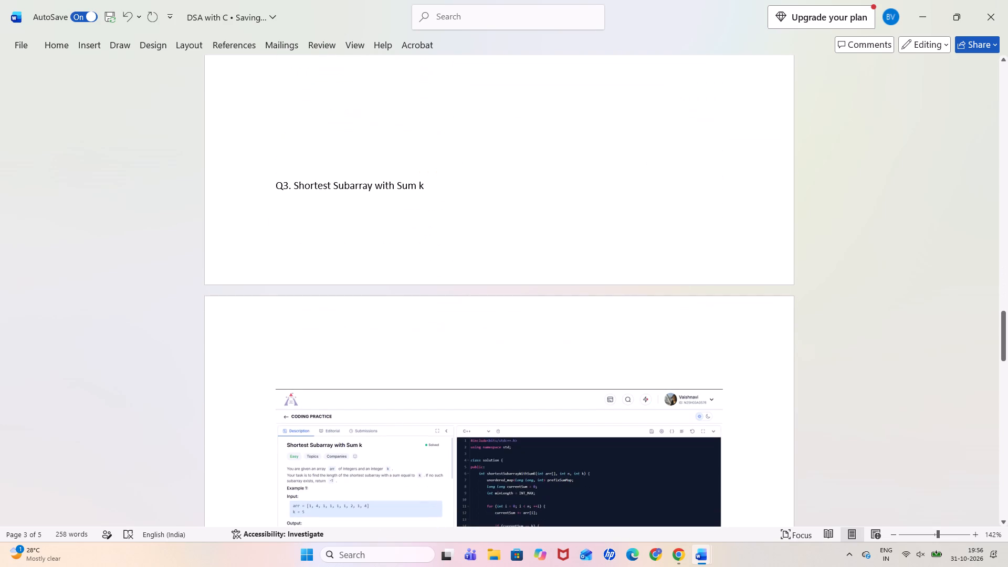
pyautogui.scroll(1, 299, 183)
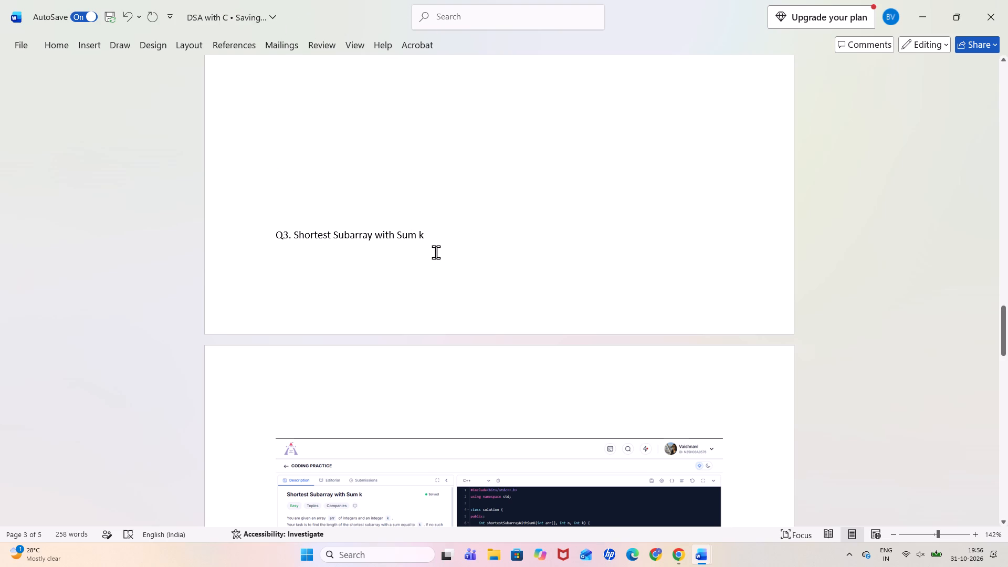
pyautogui.moveTo(436, 231); pyautogui.dragTo(275, 224)
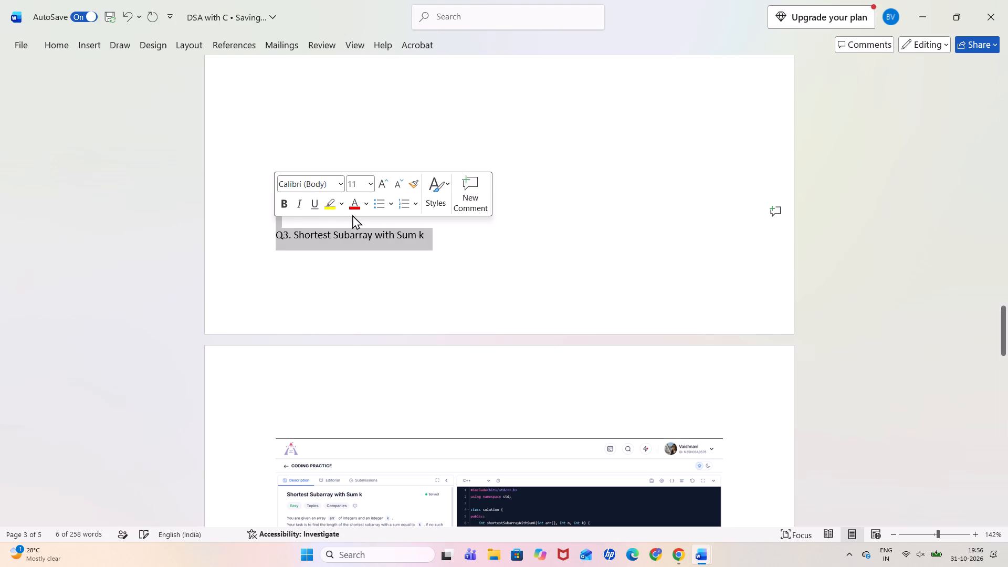
pyautogui.click(357, 208)
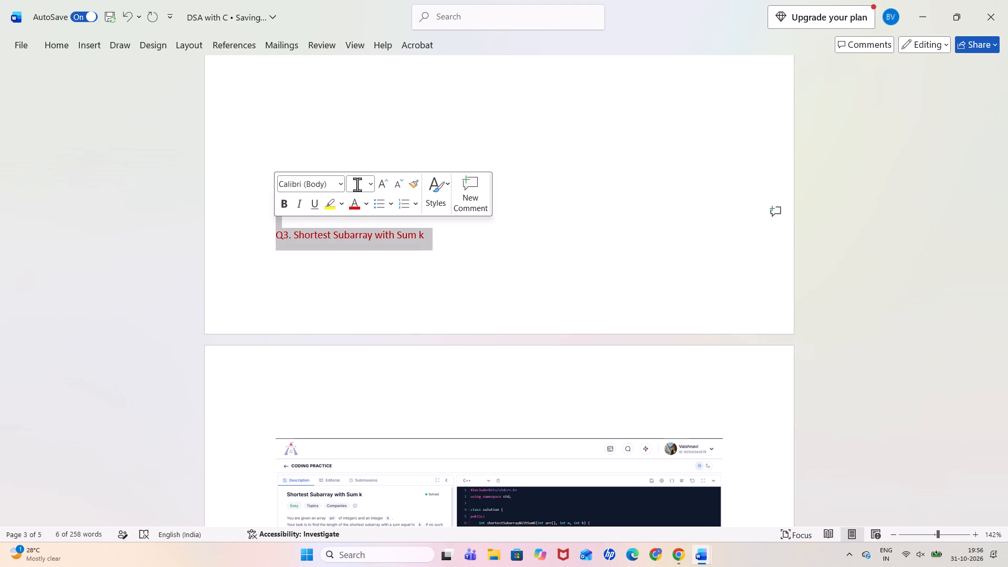
pyautogui.click(357, 184)
pyautogui.write('20')
pyautogui.press('Return')
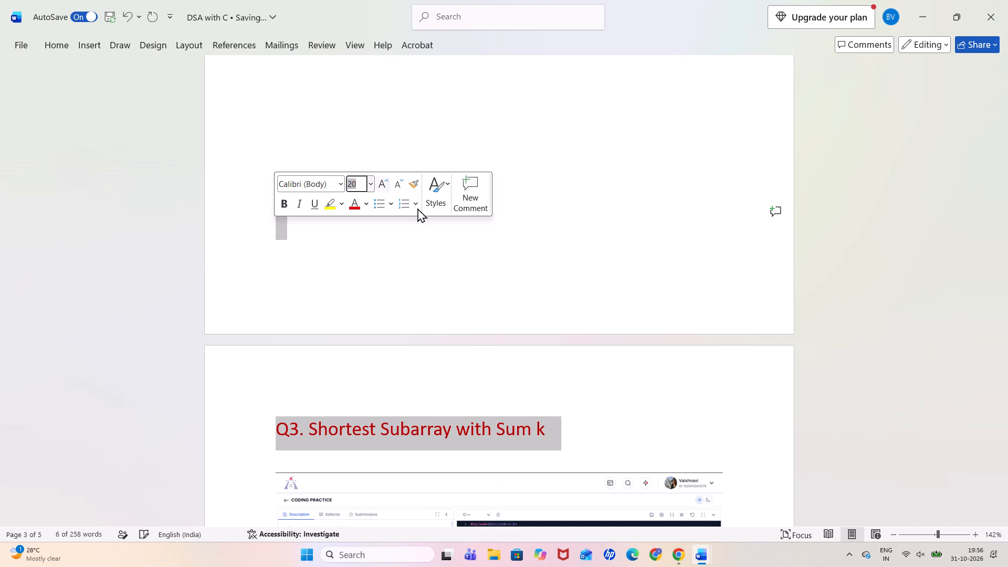
pyautogui.scroll(8, 423, 250)
pyautogui.scroll(-1, 423, 250)
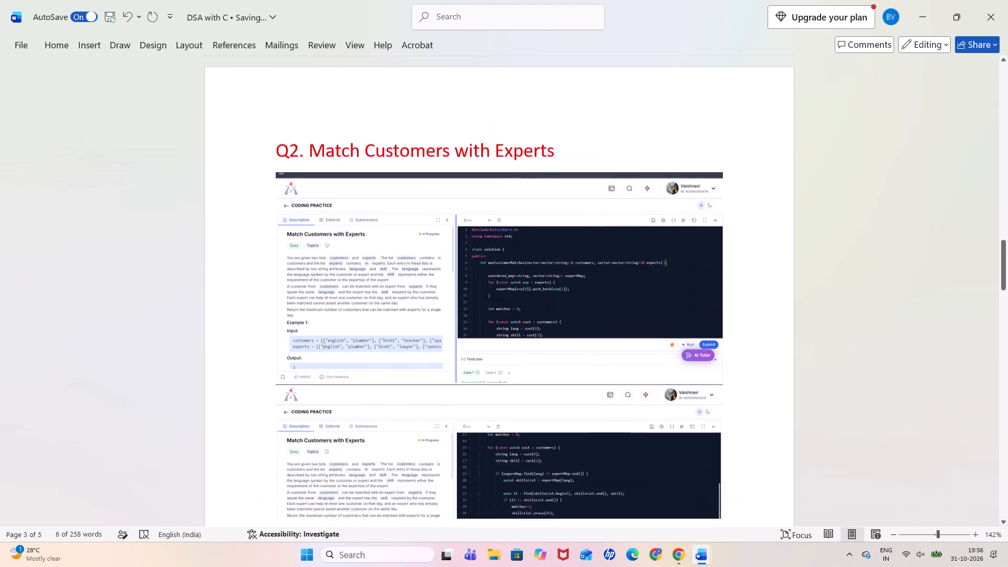
pyautogui.scroll(-1, 423, 250)
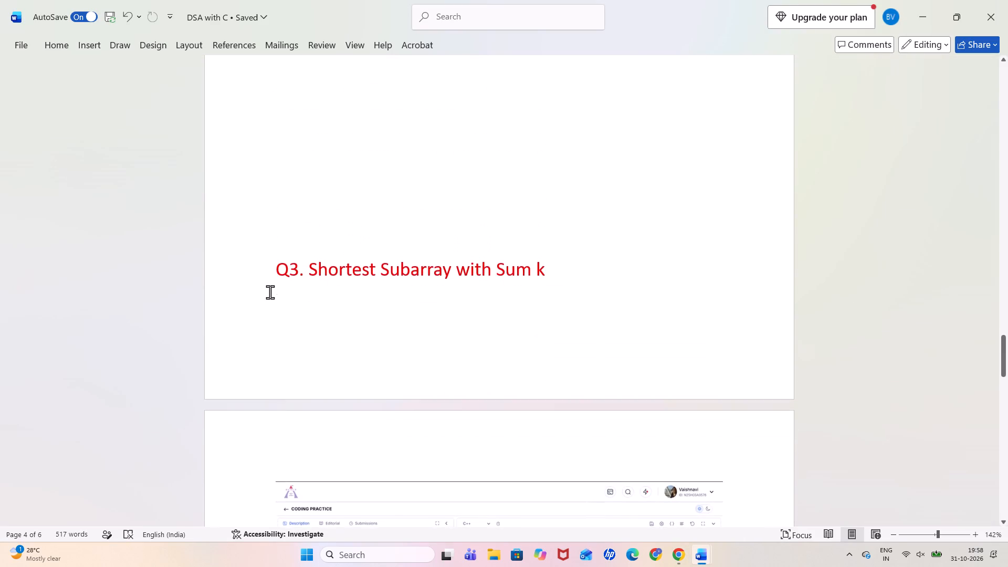
pyautogui.scroll(1, 270, 292)
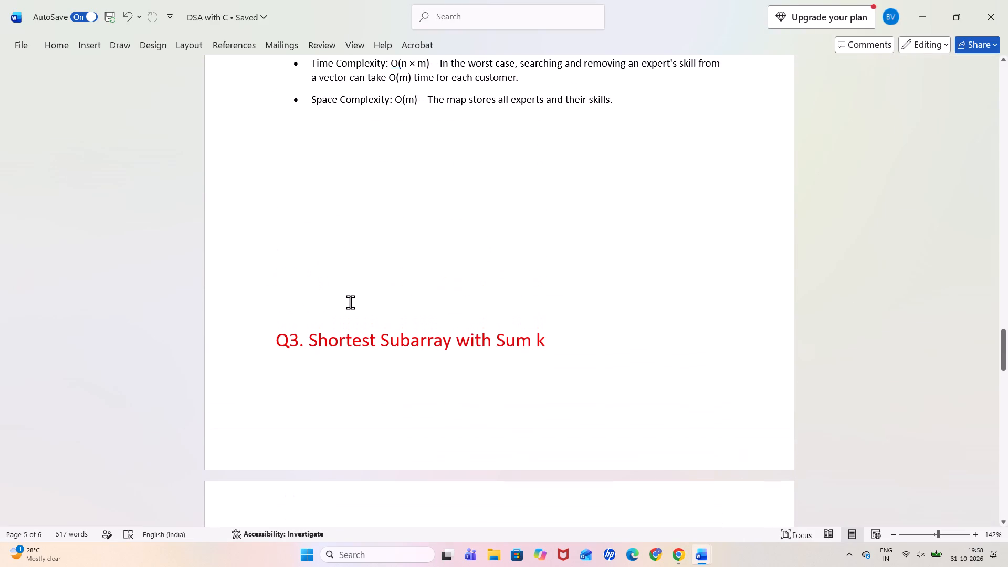
pyautogui.click(272, 335)
pyautogui.press('BackSpace')
pyautogui.press('BackSpace')
pyautogui.press('BackSpace')
pyautogui.press('BackSpace')
pyautogui.press('BackSpace')
pyautogui.press('BackSpace')
pyautogui.press('BackSpace')
pyautogui.press('BackSpace')
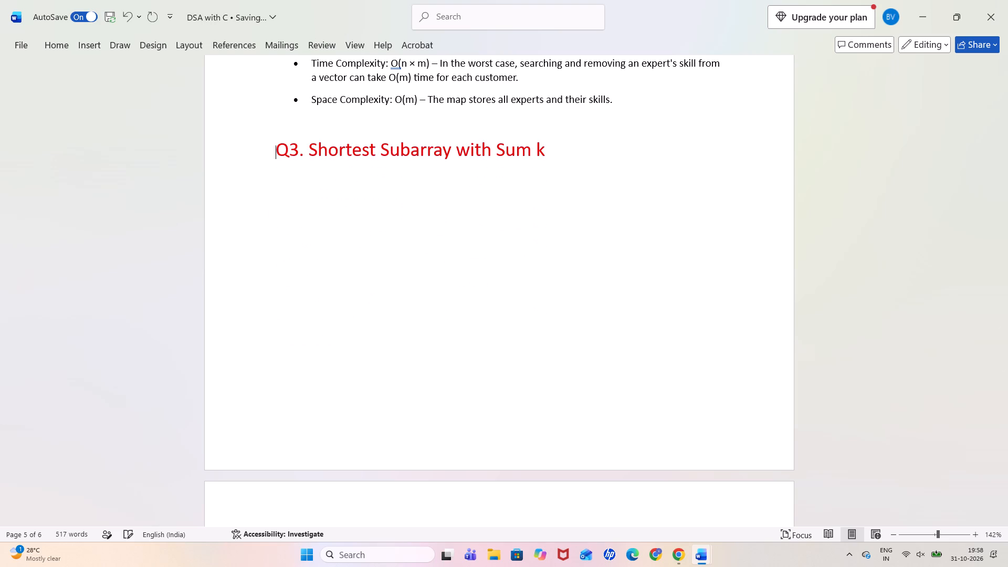
pyautogui.press('BackSpace')
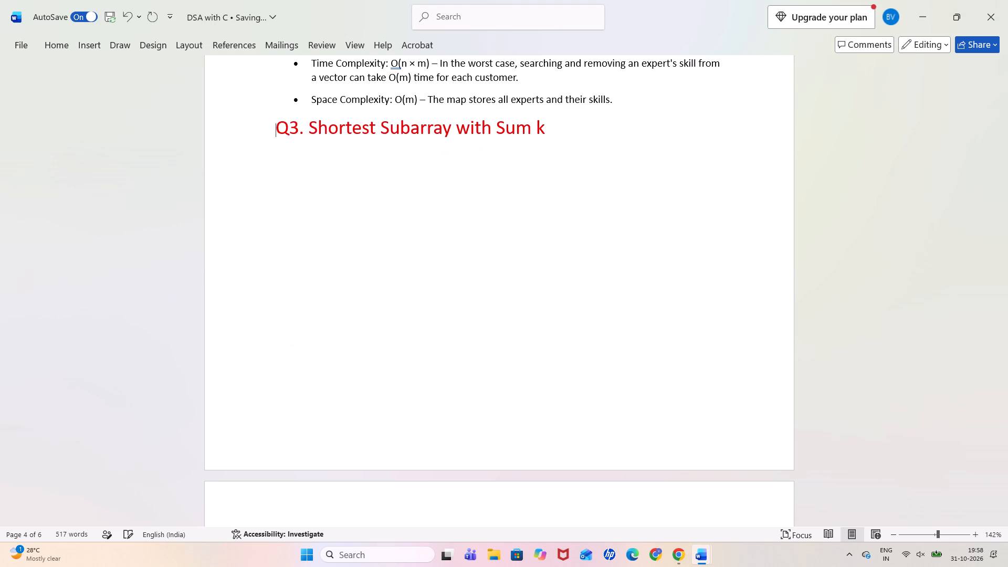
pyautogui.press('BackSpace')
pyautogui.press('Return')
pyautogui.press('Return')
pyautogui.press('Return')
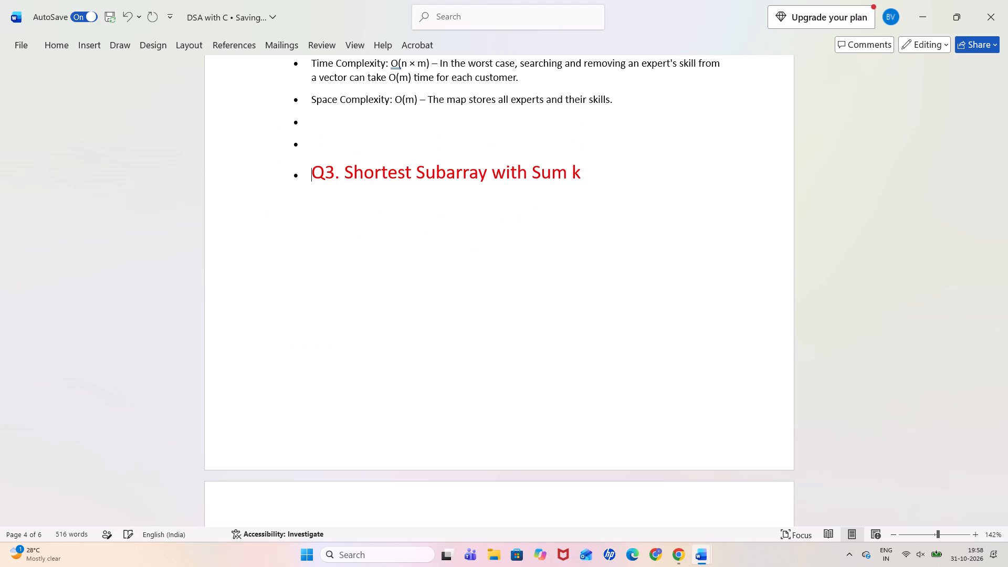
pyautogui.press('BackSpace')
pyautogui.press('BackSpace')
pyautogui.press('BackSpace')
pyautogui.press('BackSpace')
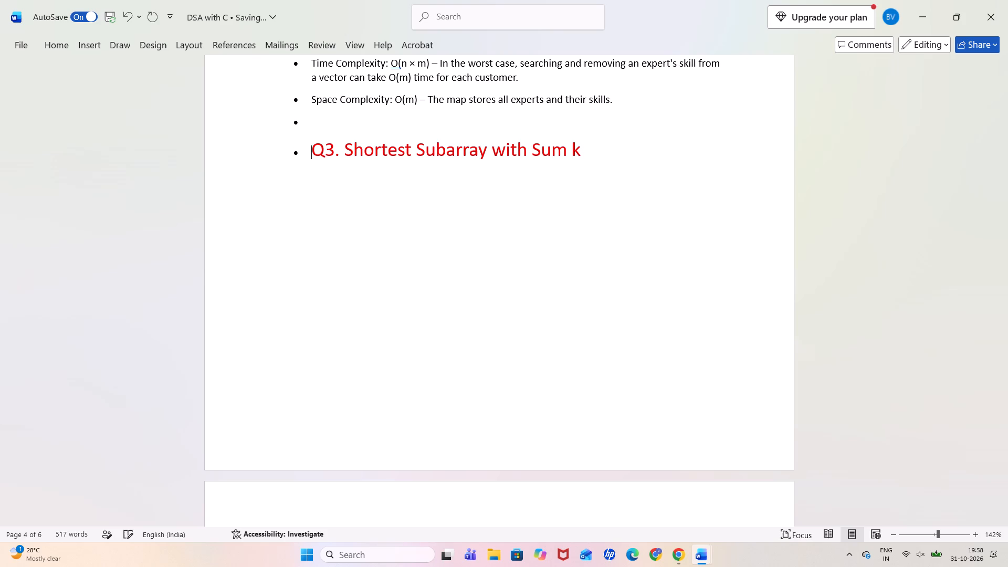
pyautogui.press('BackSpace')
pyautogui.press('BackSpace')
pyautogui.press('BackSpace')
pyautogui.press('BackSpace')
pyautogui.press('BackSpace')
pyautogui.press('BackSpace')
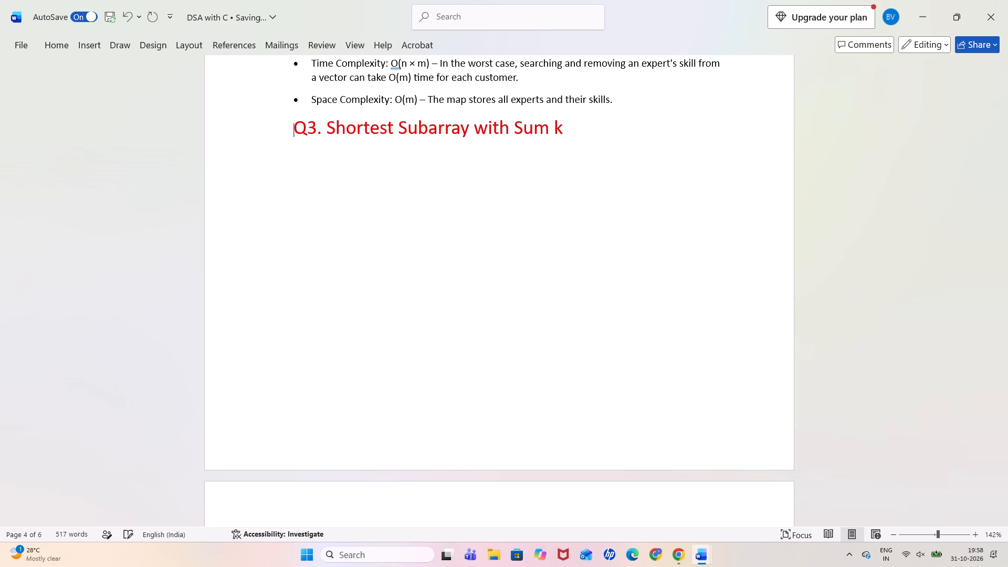
# Insert blank lines above the Q3 heading until it starts at the top of the following page.
pyautogui.press('Return')
pyautogui.press('Return')
pyautogui.press('Return')
pyautogui.press('Return')
pyautogui.press('Return')
pyautogui.press('Return')
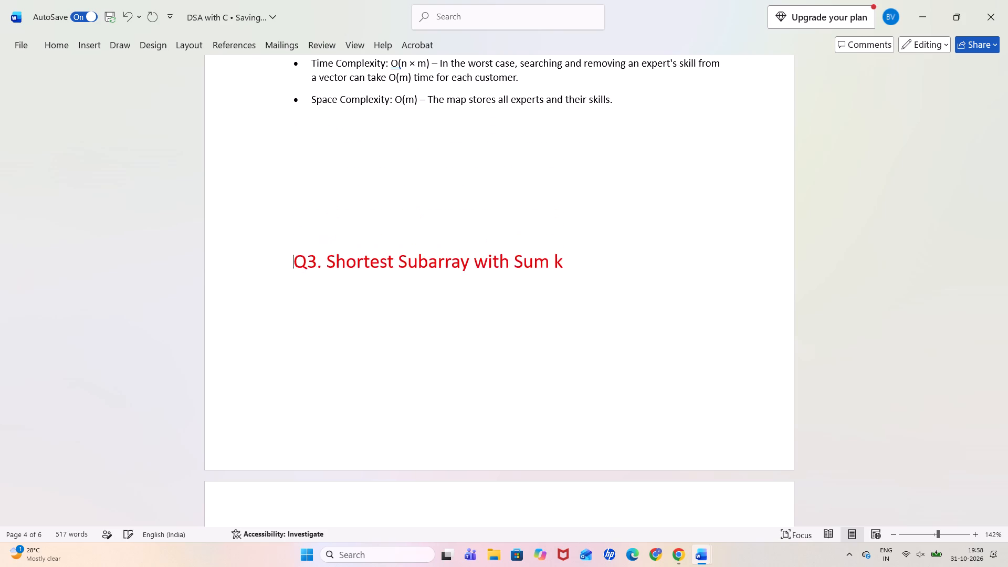
pyautogui.press('Return')
pyautogui.press('Return')
pyautogui.press('Return')
pyautogui.press('Return')
pyautogui.press('Return')
pyautogui.press('Return')
pyautogui.press('Return')
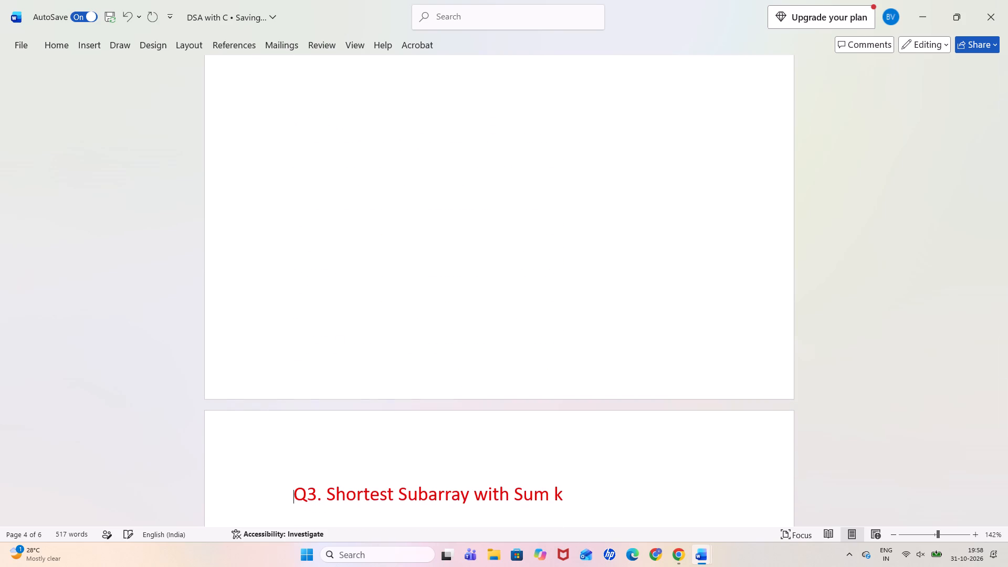
pyautogui.scroll(-4, 272, 335)
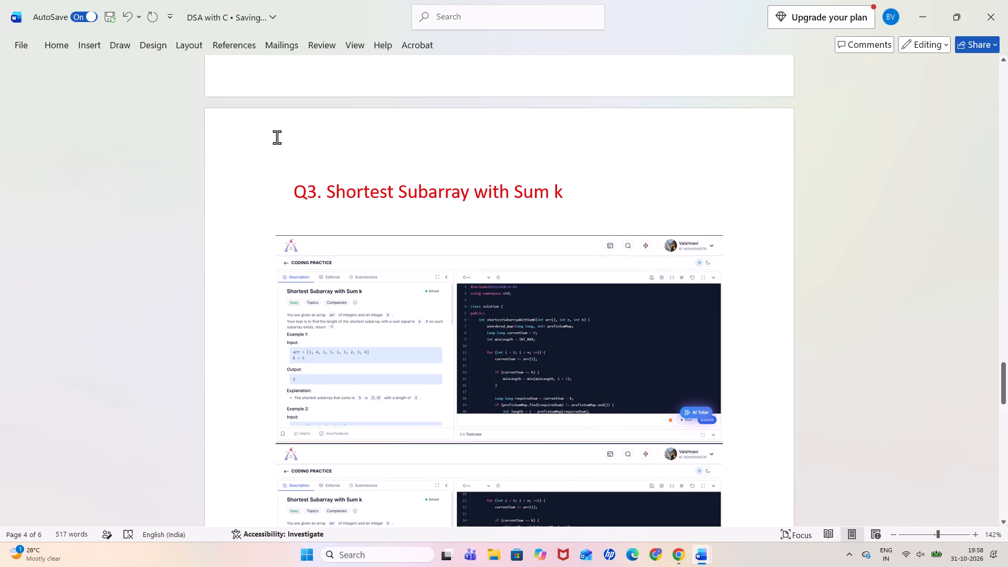
pyautogui.press('BackSpace')
pyautogui.press('BackSpace')
pyautogui.press('Return')
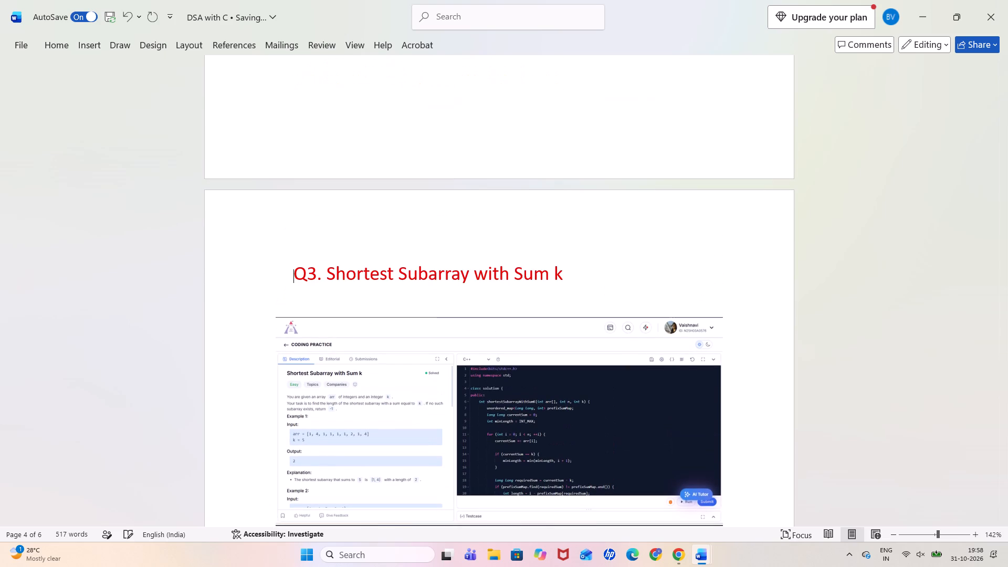
pyautogui.press('BackSpace')
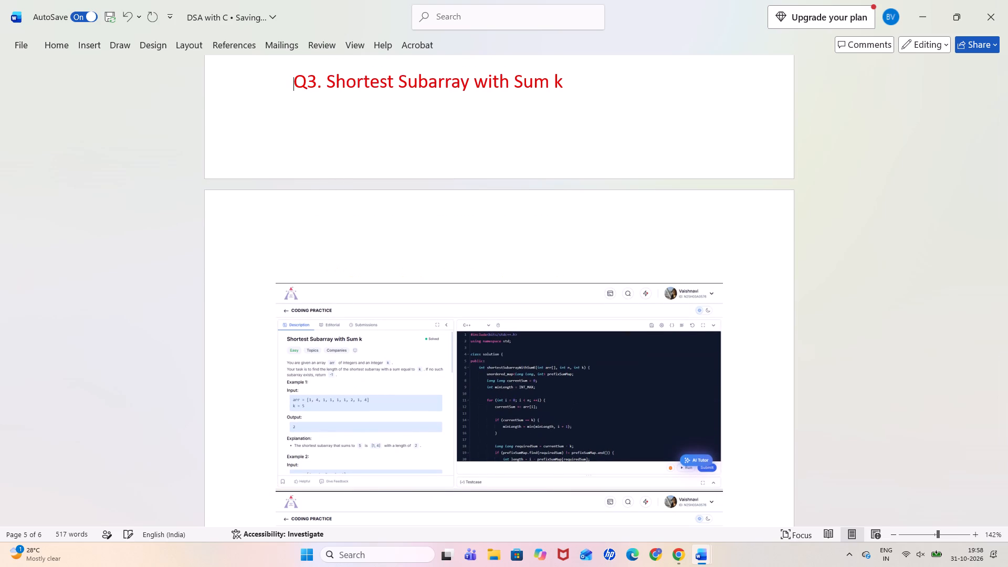
pyautogui.press('Return')
# Delete the blank line between the Q3 heading and its first screenshot.
pyautogui.press('Down')
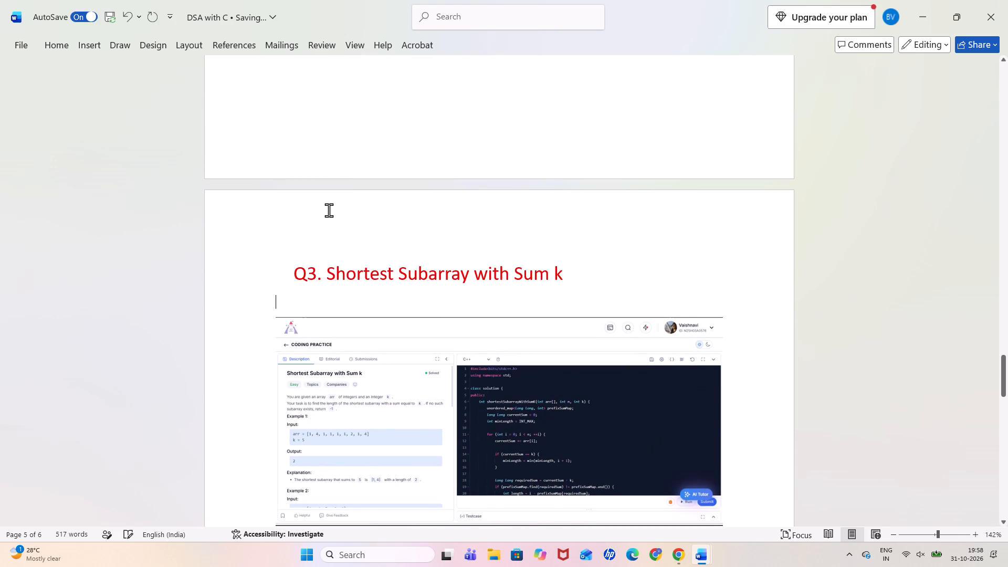
pyautogui.press('BackSpace')
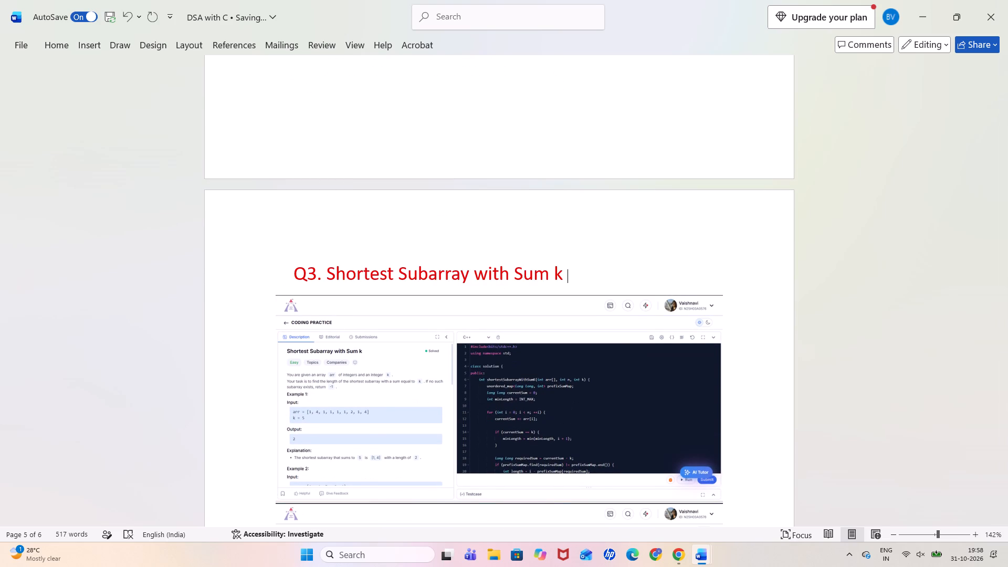
# Remove the left indent of the Q3 heading so it aligns with the margin, retyping its "Q3" prefix.
pyautogui.click(317, 272)
pyautogui.press('Return')
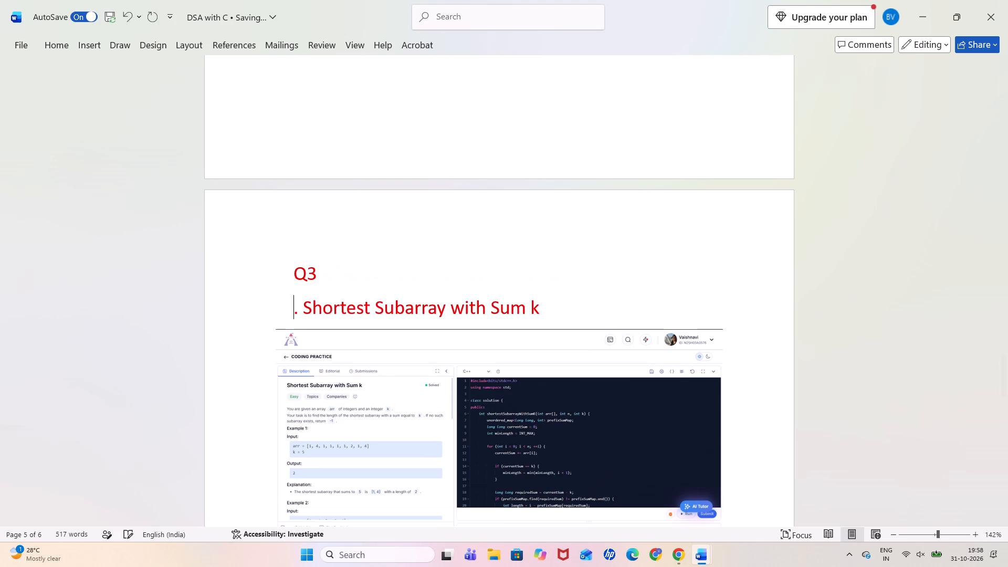
pyautogui.press('BackSpace')
pyautogui.press('BackSpace')
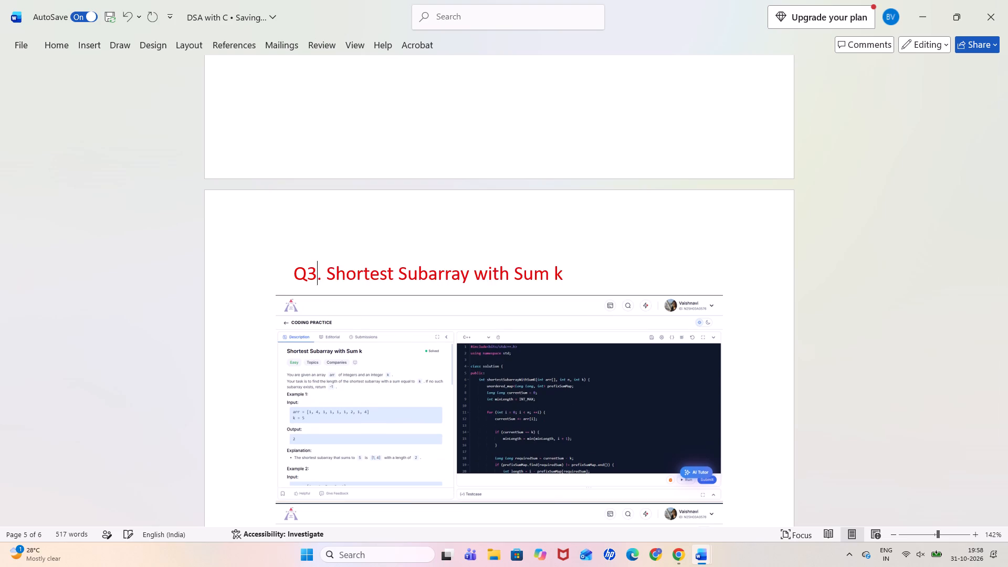
pyautogui.press('BackSpace')
pyautogui.press('BackSpace')
pyautogui.press('BackSpace')
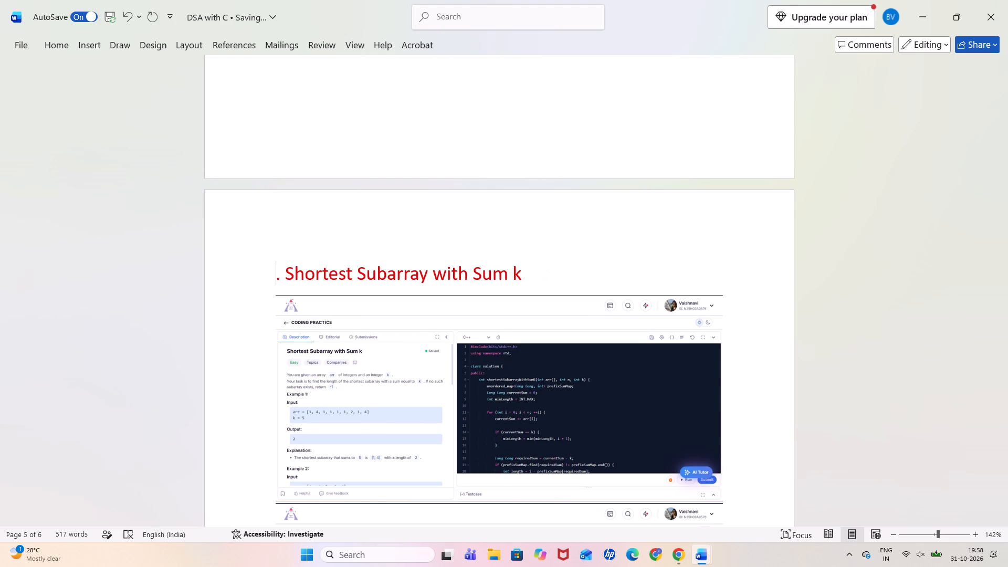
pyautogui.write('Q3')
# Paste the copied Q3 answer on the blank line below the second Shortest Subarray screenshot.
pyautogui.scroll(-1, 317, 272)
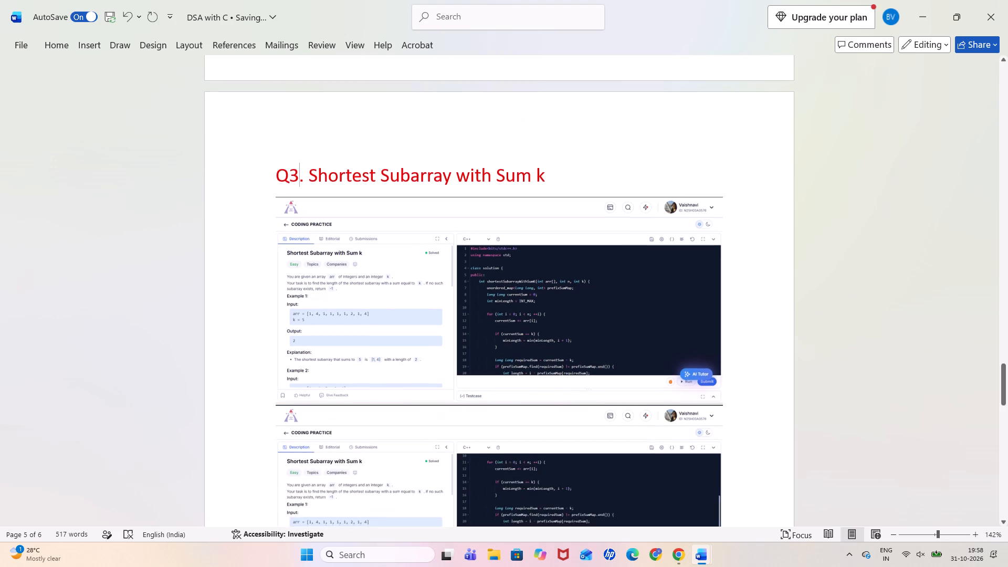
pyautogui.scroll(-2, 317, 272)
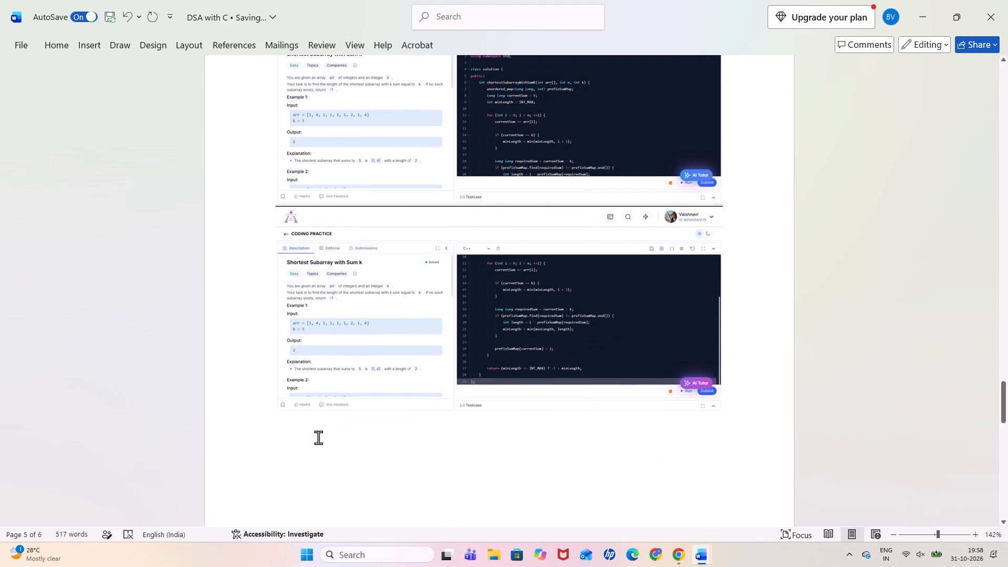
pyautogui.click(318, 437)
pyautogui.hotkey('alt', 'Tab')
pyautogui.hotkey('alt', 'Tab')
pyautogui.hotkey('ctrl', 'v')
# Make the Q3 labels "Aim:" and "Step-by-step algorithm:" bold.
pyautogui.scroll(2, 318, 437)
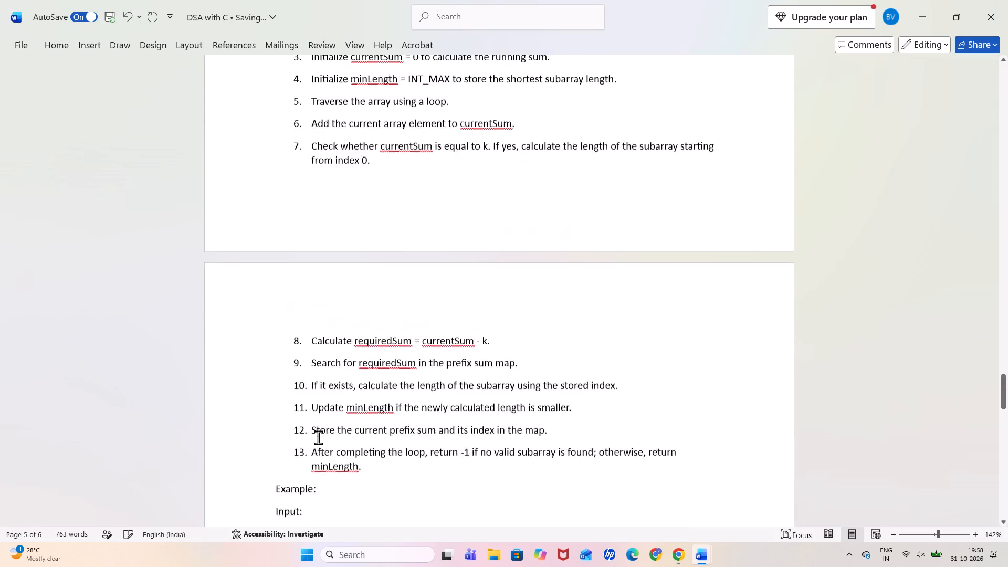
pyautogui.scroll(3, 318, 437)
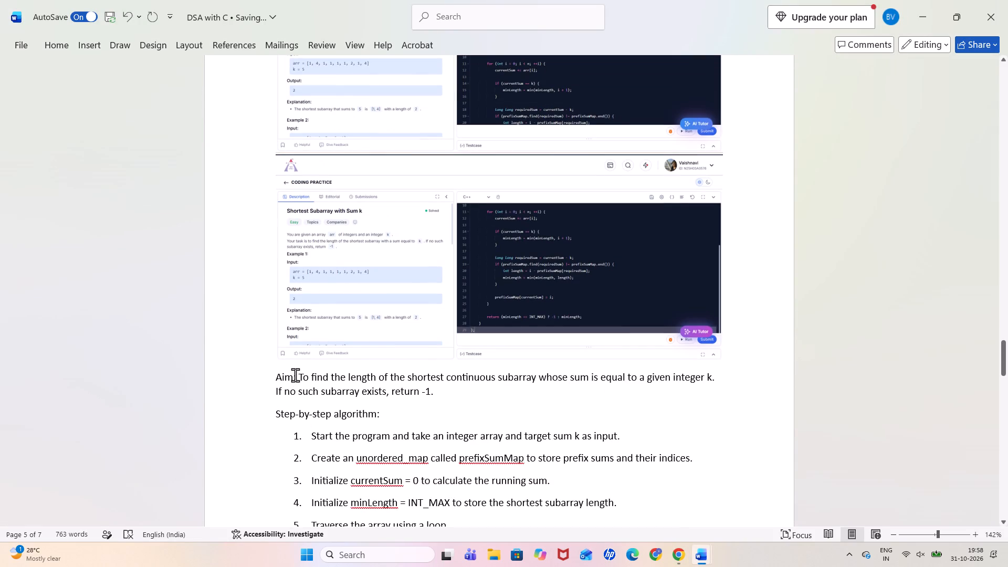
pyautogui.moveTo(295, 375); pyautogui.dragTo(277, 373)
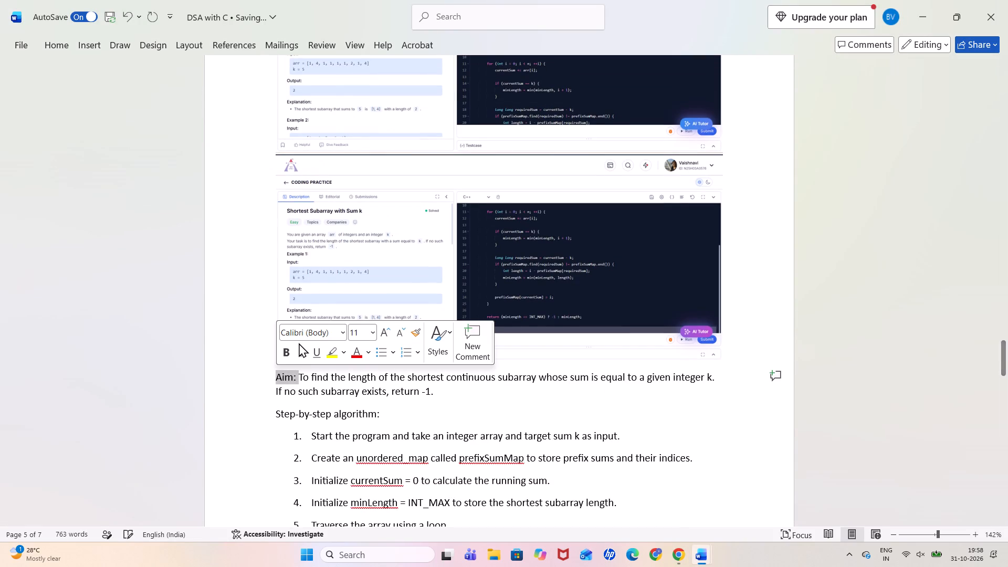
pyautogui.click(287, 351)
pyautogui.moveTo(390, 421); pyautogui.dragTo(257, 421)
pyautogui.click(267, 399)
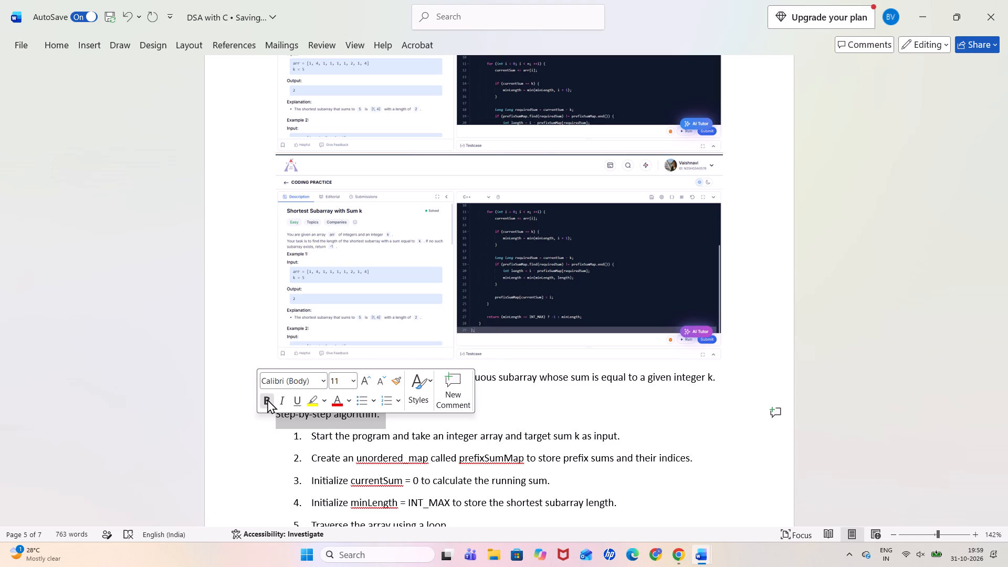
# Make the Q3 labels "Example:" and "Complexity Analysis:" bold.
pyautogui.scroll(-9, 267, 399)
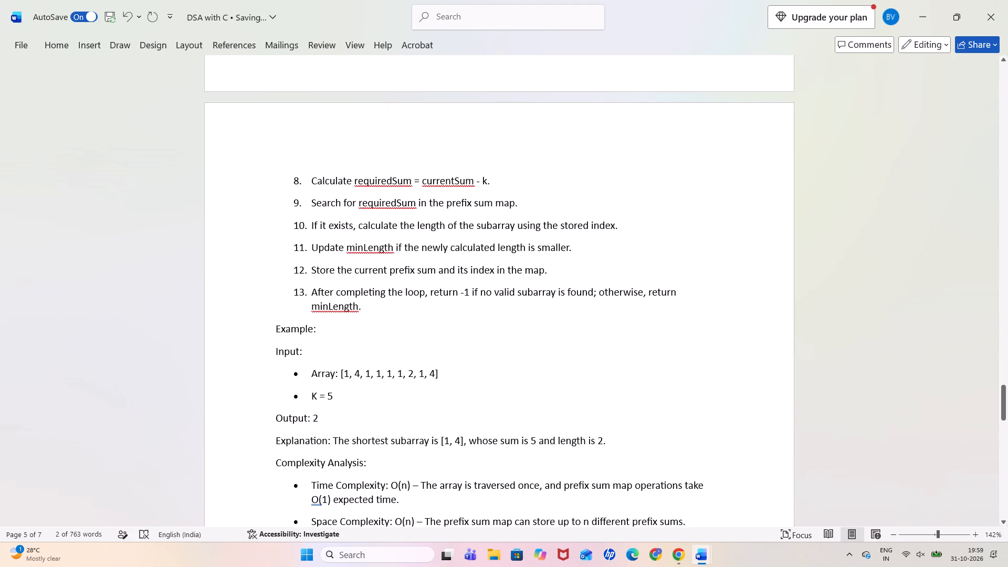
pyautogui.moveTo(323, 331); pyautogui.dragTo(278, 331)
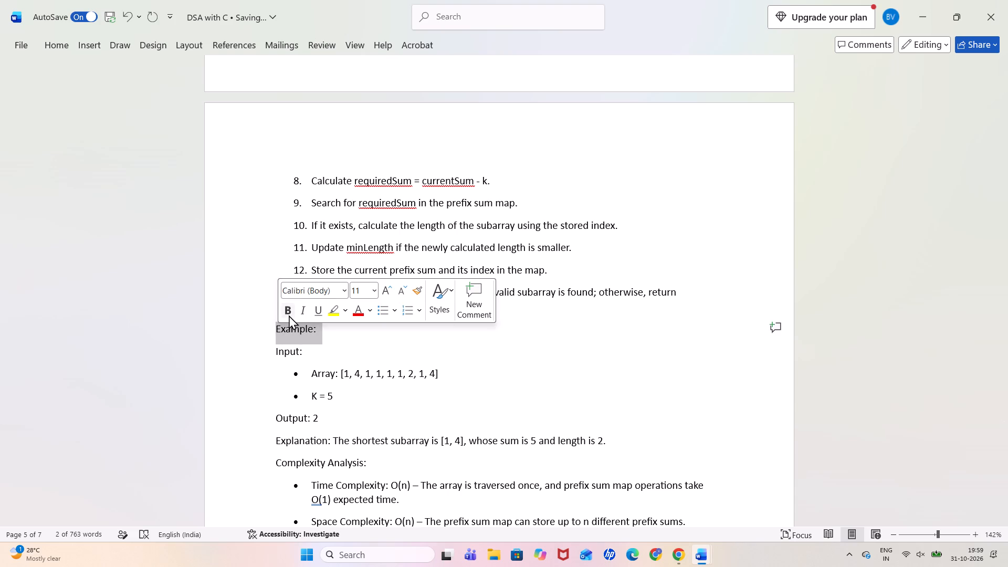
pyautogui.click(289, 315)
pyautogui.scroll(-1, 328, 424)
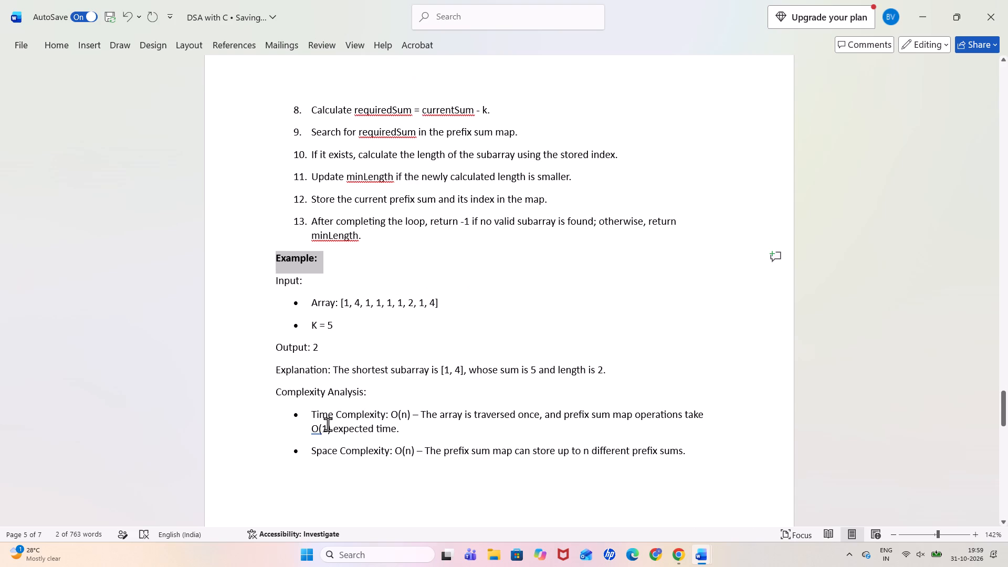
pyautogui.moveTo(371, 395); pyautogui.dragTo(283, 395)
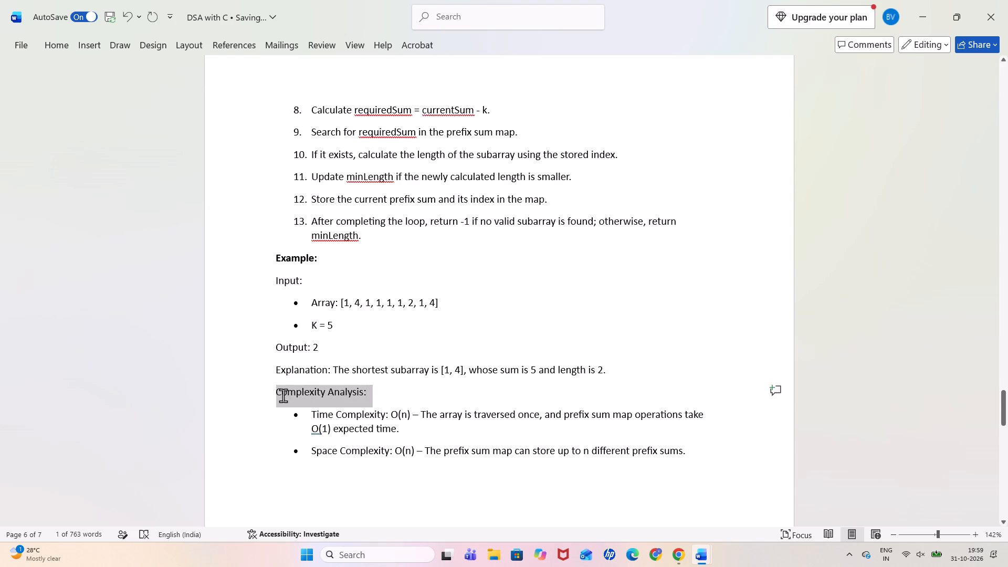
pyautogui.moveTo(283, 395); pyautogui.dragTo(282, 395)
pyautogui.click(292, 380)
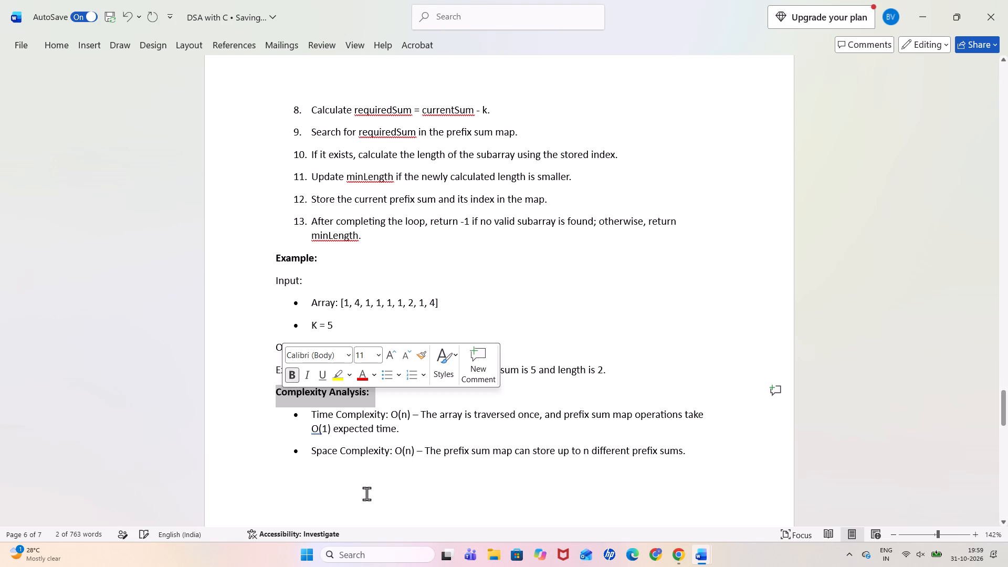
# Format the heading "Q4. Max Pair Sum in Subarrays" in red at font size 20.
pyautogui.scroll(-7, 366, 493)
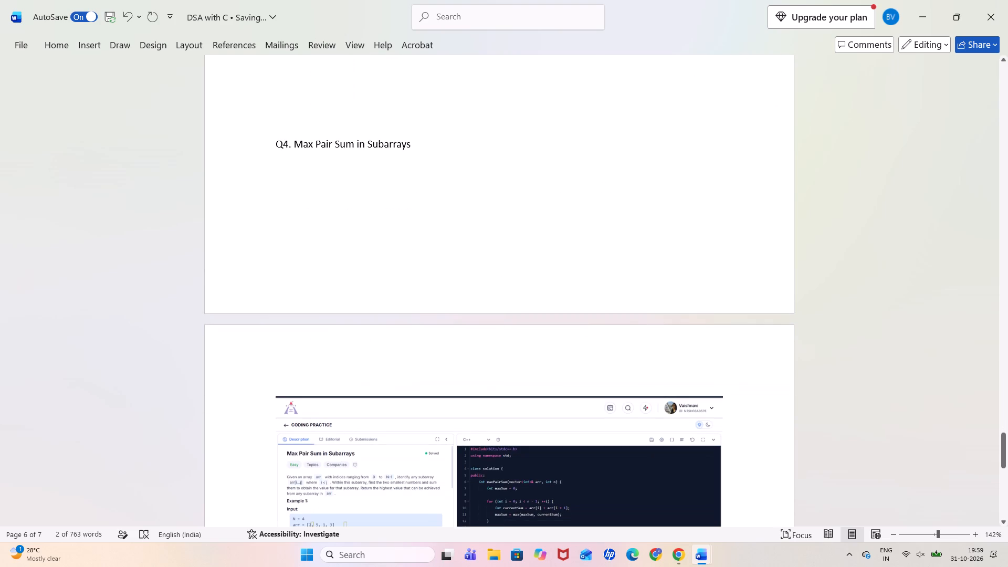
pyautogui.moveTo(424, 150); pyautogui.dragTo(275, 148)
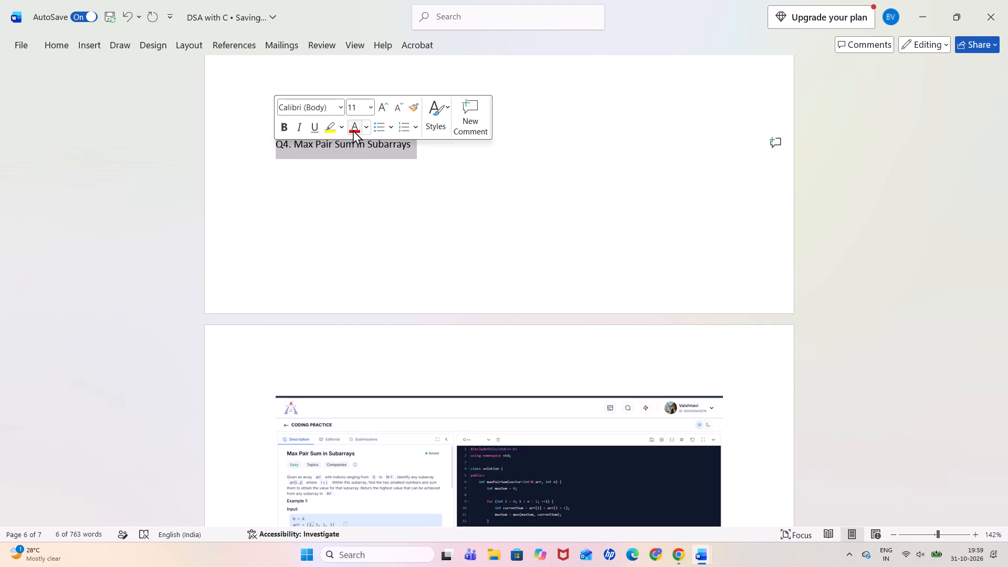
pyautogui.click(353, 130)
pyautogui.click(361, 109)
pyautogui.write('20')
pyautogui.press('Return')
# Insert three blank lines before the Q4 heading to move it onto the page with its screenshot.
pyautogui.click(260, 150)
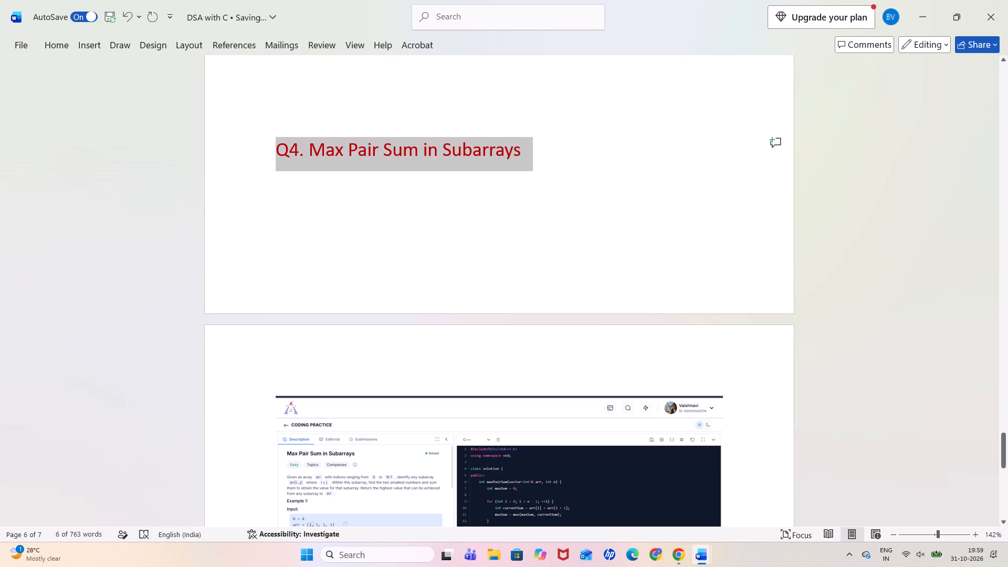
pyautogui.click(271, 150)
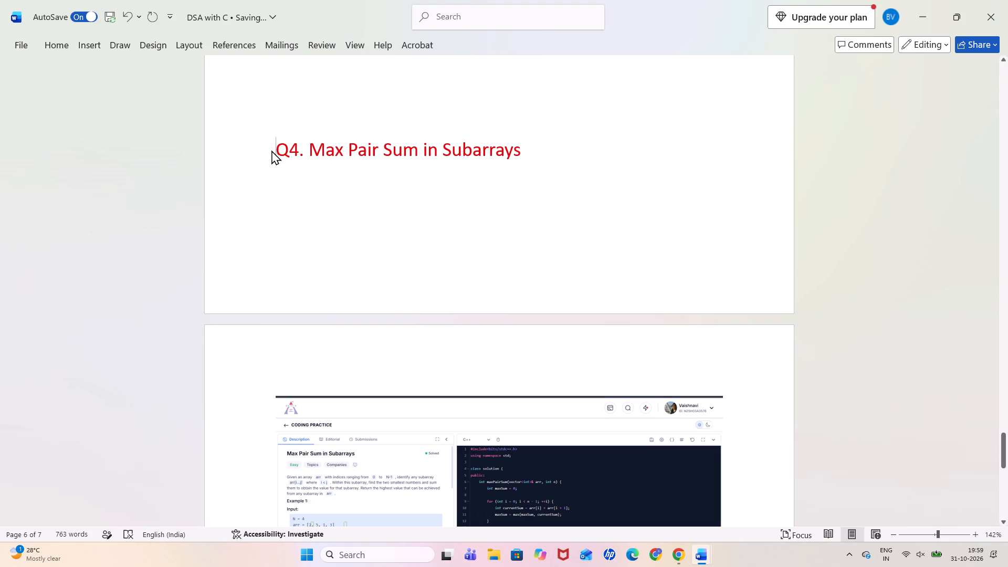
pyautogui.press('Return')
pyautogui.press('Return')
pyautogui.press('Return')
# In ChatGPT in Chrome, copy the Q4 answer from "Aim:" through the Space Complexity bullet, leaving out the implementation note.
pyautogui.scroll(-4, 271, 150)
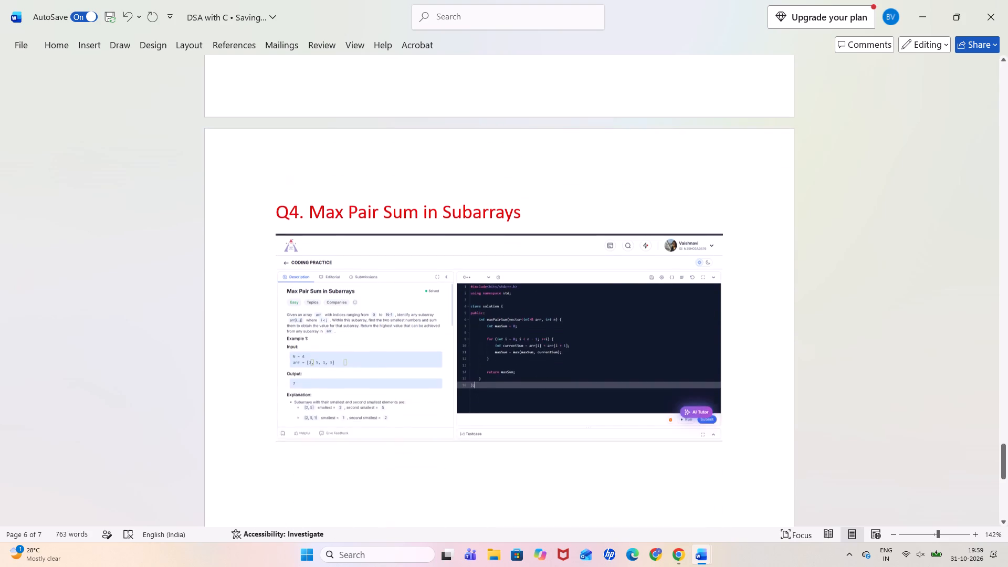
pyautogui.scroll(-2, 271, 150)
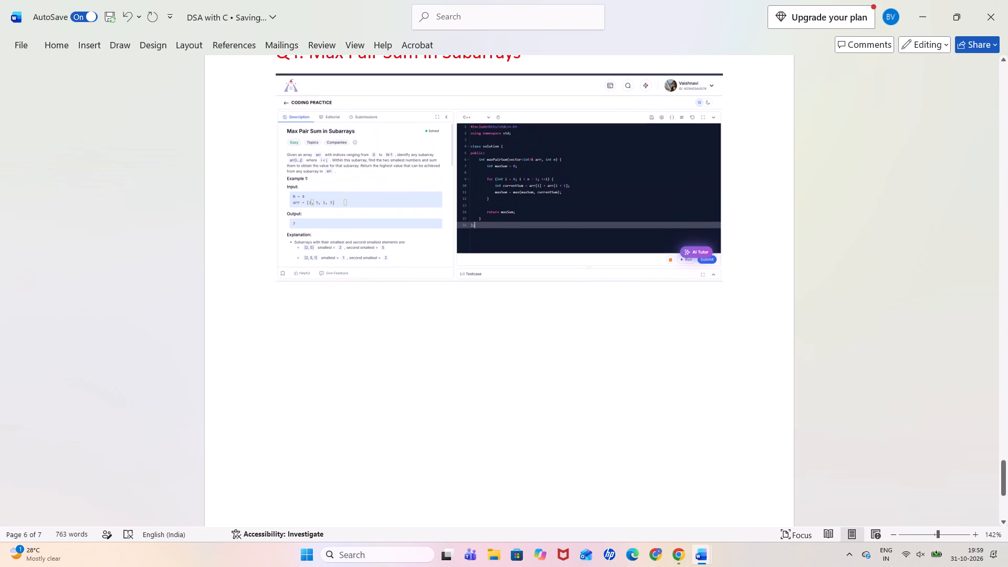
pyautogui.click(681, 555)
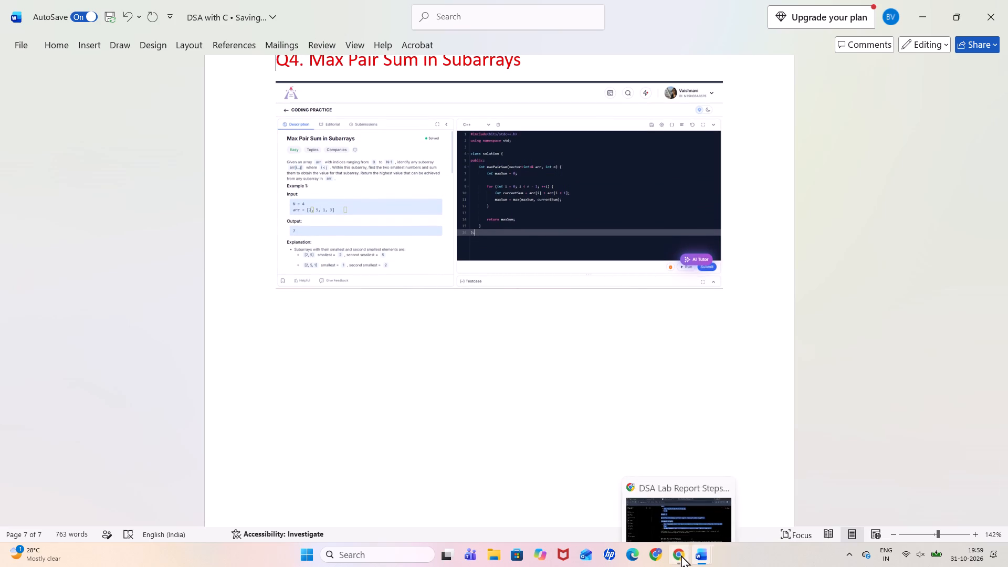
pyautogui.scroll(-3, 577, 342)
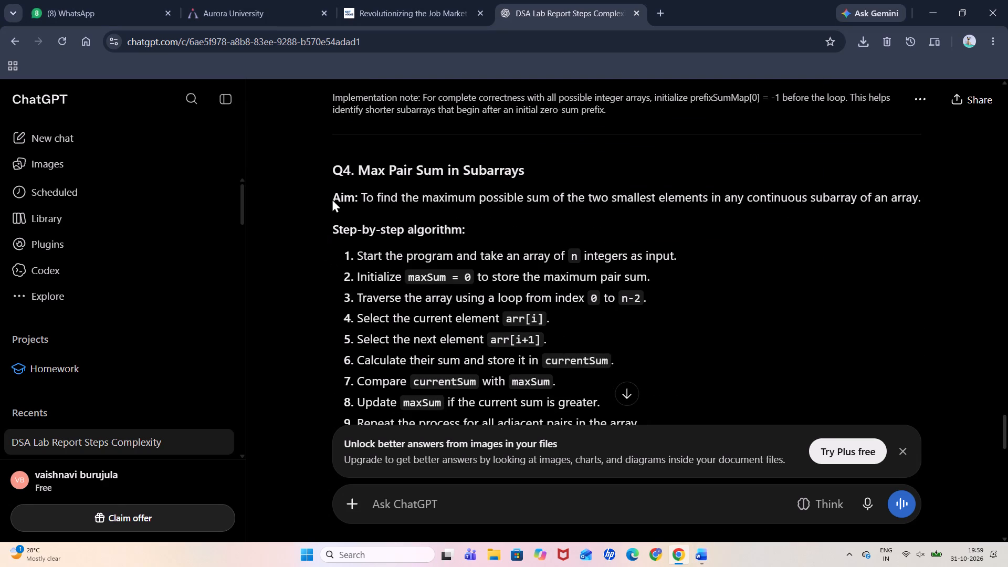
pyautogui.moveTo(331, 197); pyautogui.dragTo(361, 441)
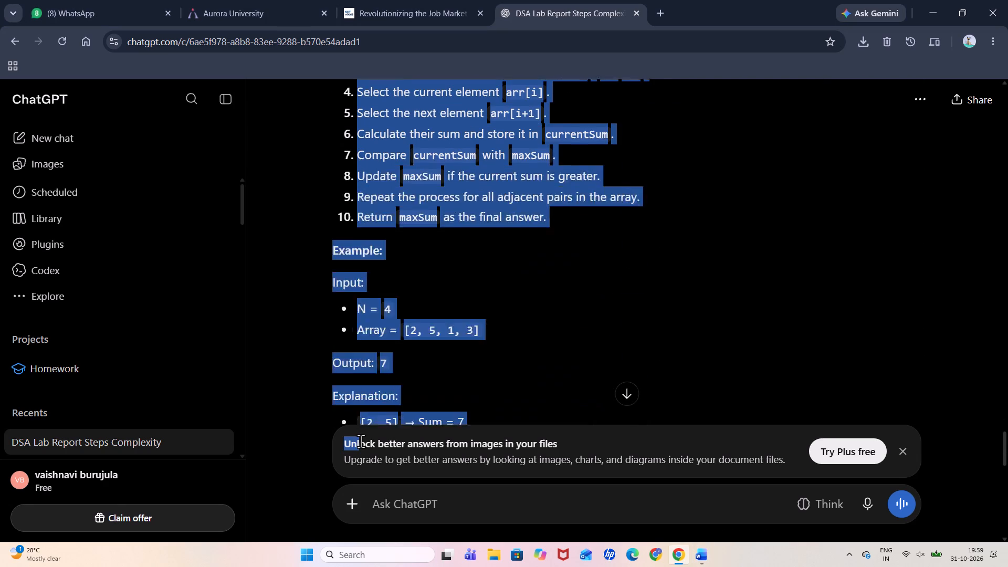
pyautogui.moveTo(361, 441); pyautogui.dragTo(537, 184)
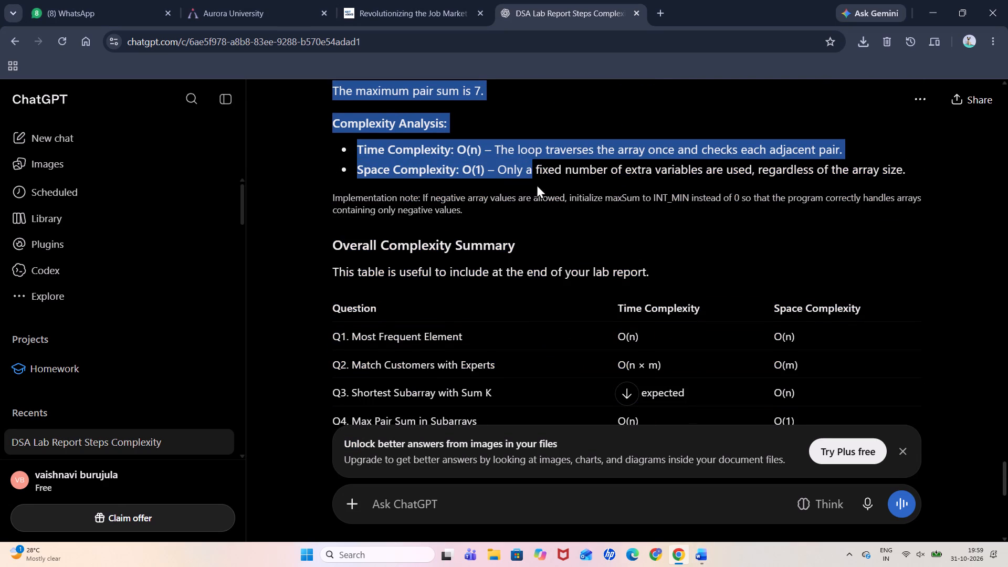
pyautogui.moveTo(537, 184); pyautogui.dragTo(747, 184)
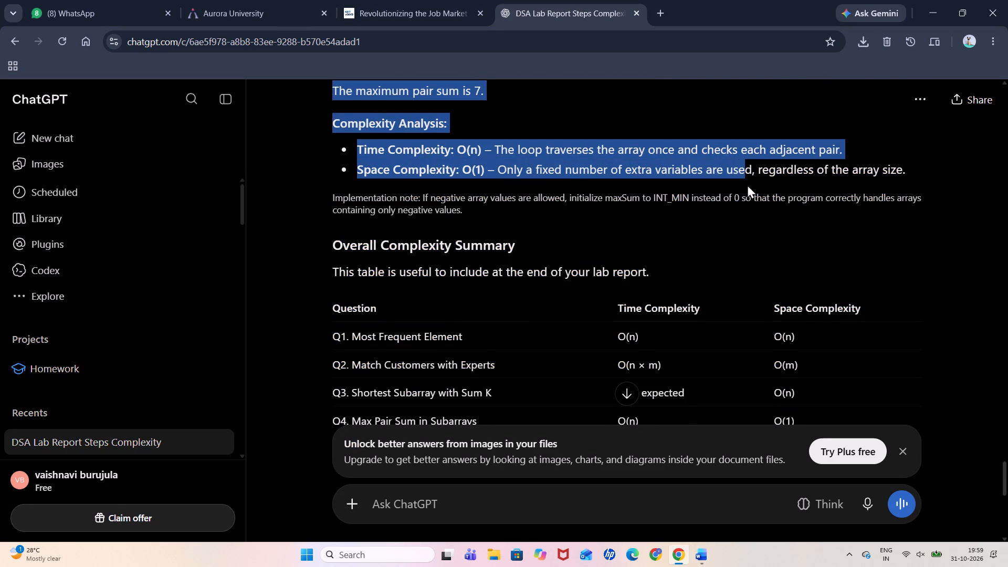
pyautogui.moveTo(747, 184); pyautogui.dragTo(908, 184)
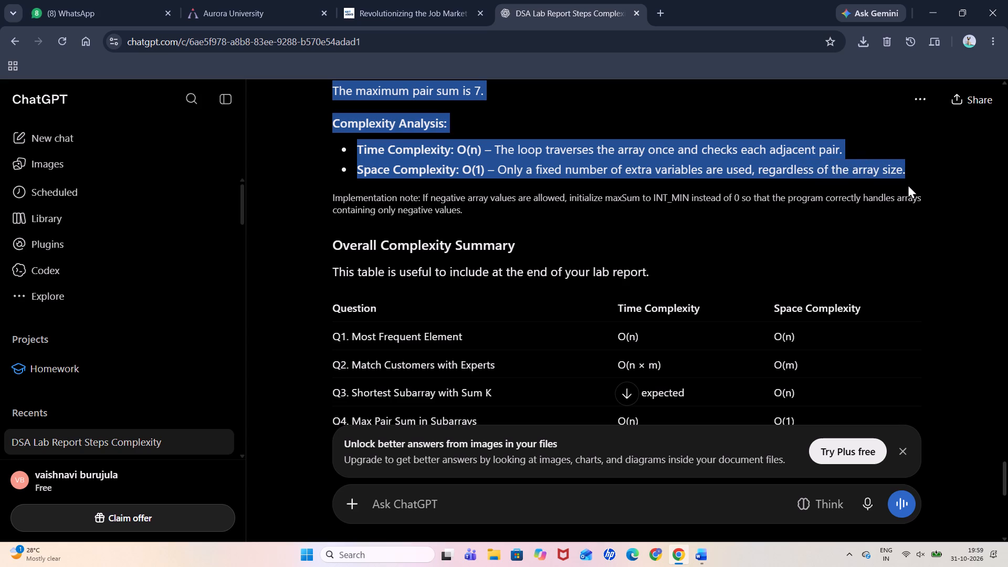
pyautogui.hotkey('ctrl', 'c')
# Back in the Word report, paste the copied Q4 answer on a new line below the Max Pair Sum screenshot.
pyautogui.hotkey('alt', 'Tab')
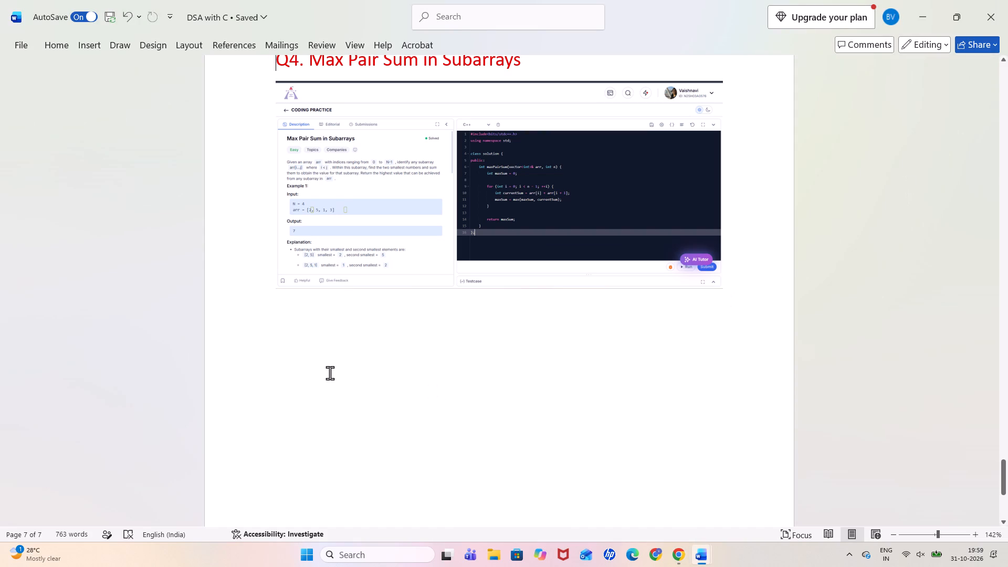
pyautogui.click(330, 373)
pyautogui.press('Return')
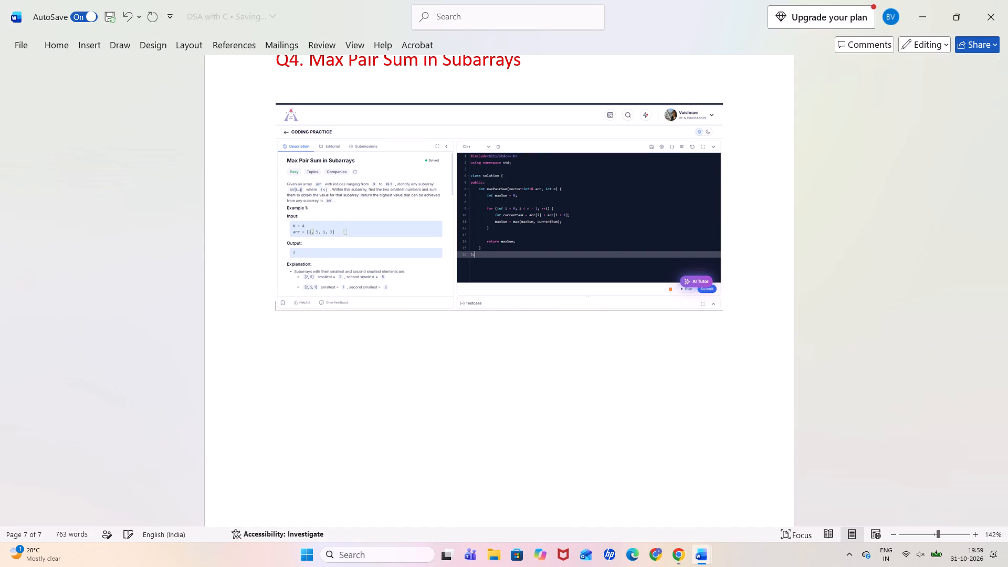
pyautogui.press('BackSpace')
pyautogui.press('Down')
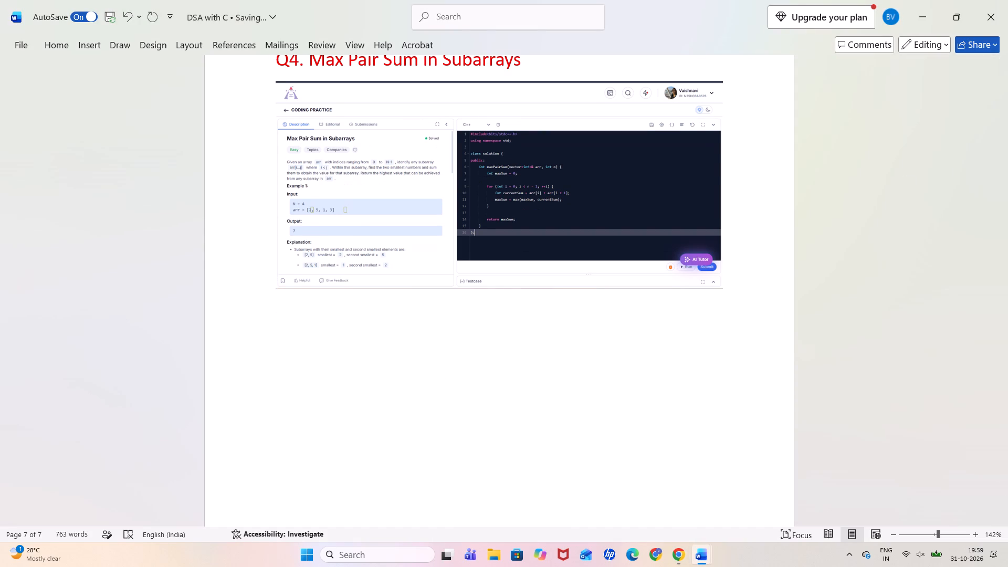
pyautogui.press('Down')
pyautogui.click(741, 276)
pyautogui.press('Return')
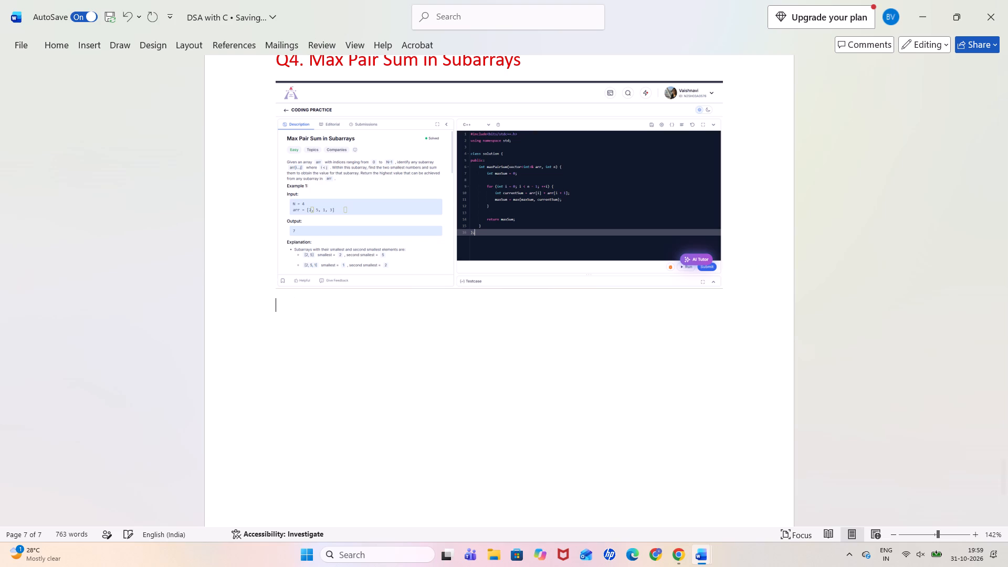
pyautogui.hotkey('ctrl', 'v')
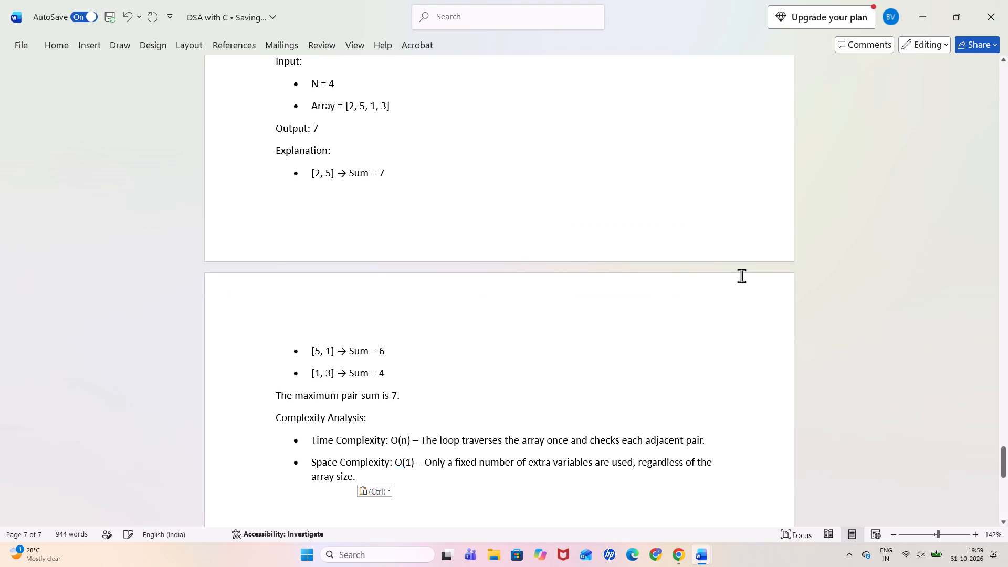
# Make the Q4 labels "Aim:", "Step-by-step algorithm:" and "Example:" bold.
pyautogui.scroll(6, 741, 276)
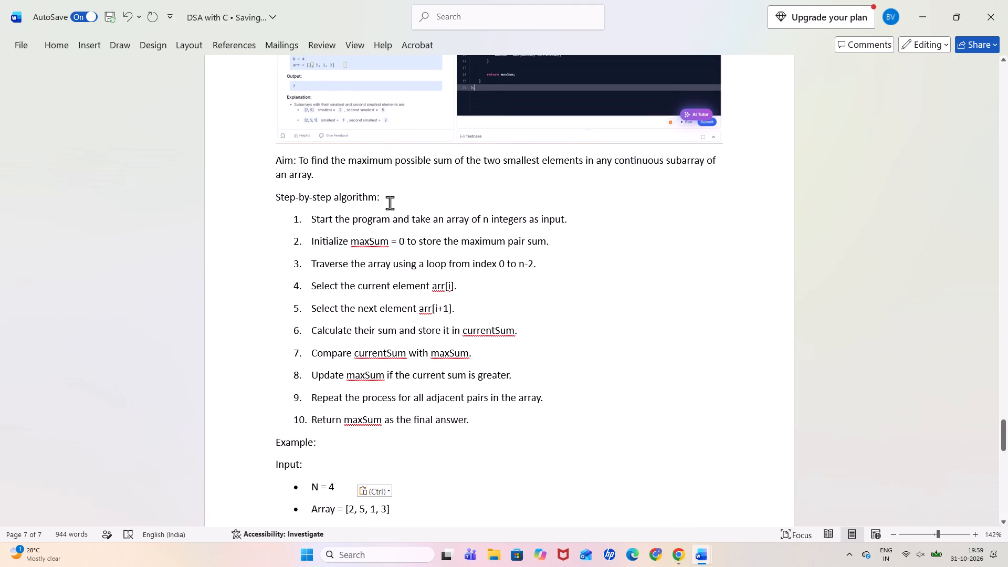
pyautogui.moveTo(298, 161); pyautogui.dragTo(270, 161)
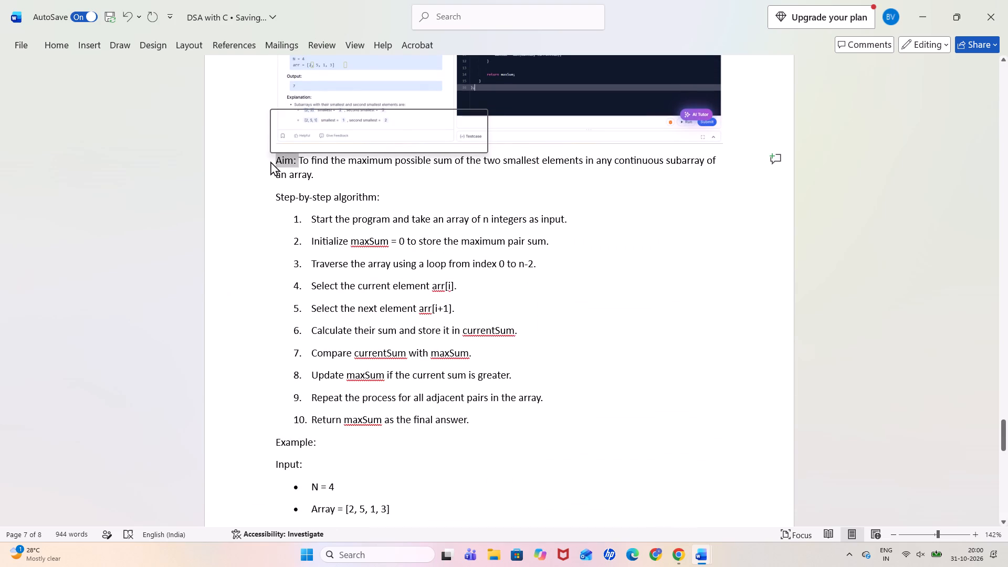
pyautogui.click(280, 144)
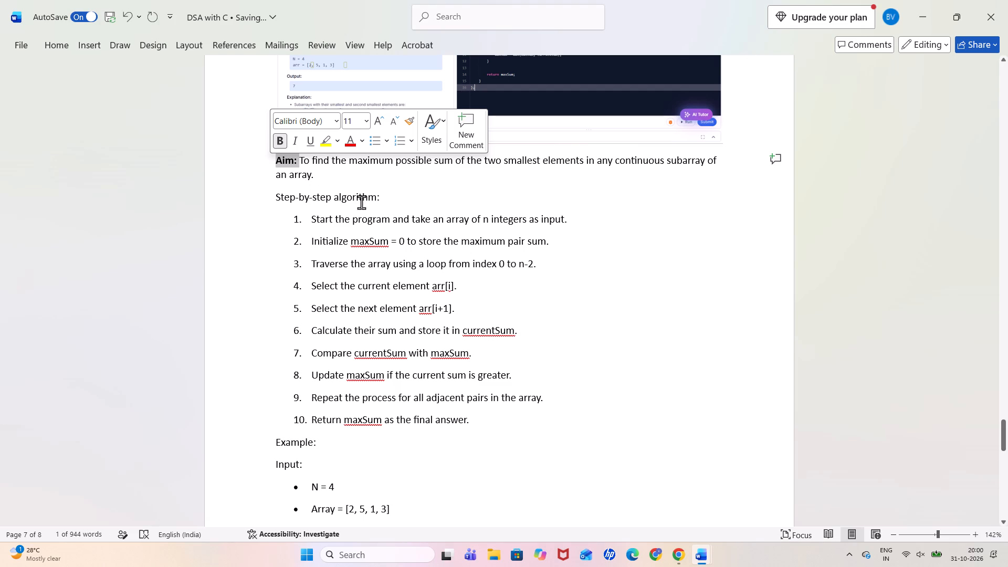
pyautogui.moveTo(386, 201); pyautogui.dragTo(282, 194)
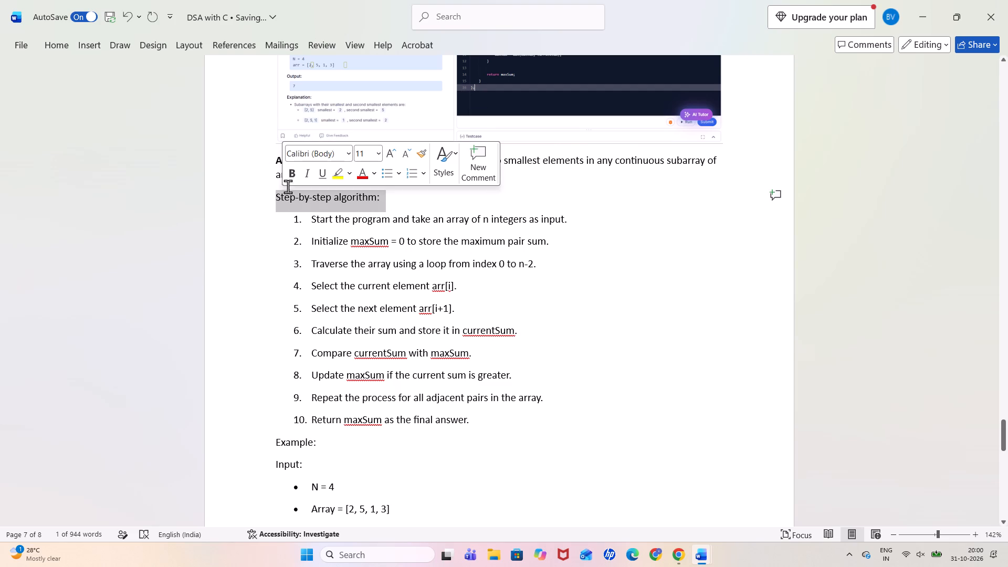
pyautogui.click(290, 179)
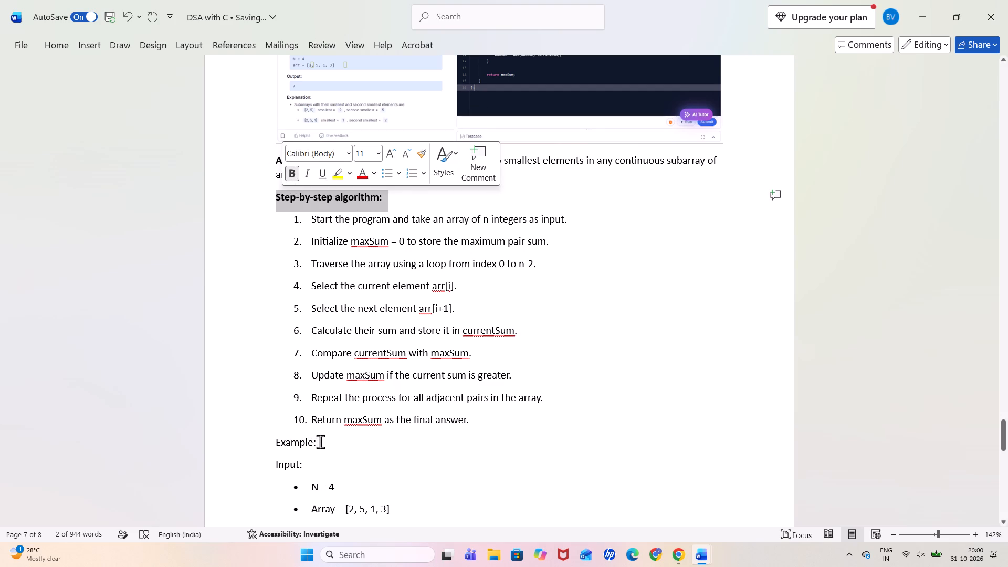
pyautogui.moveTo(320, 442); pyautogui.dragTo(276, 438)
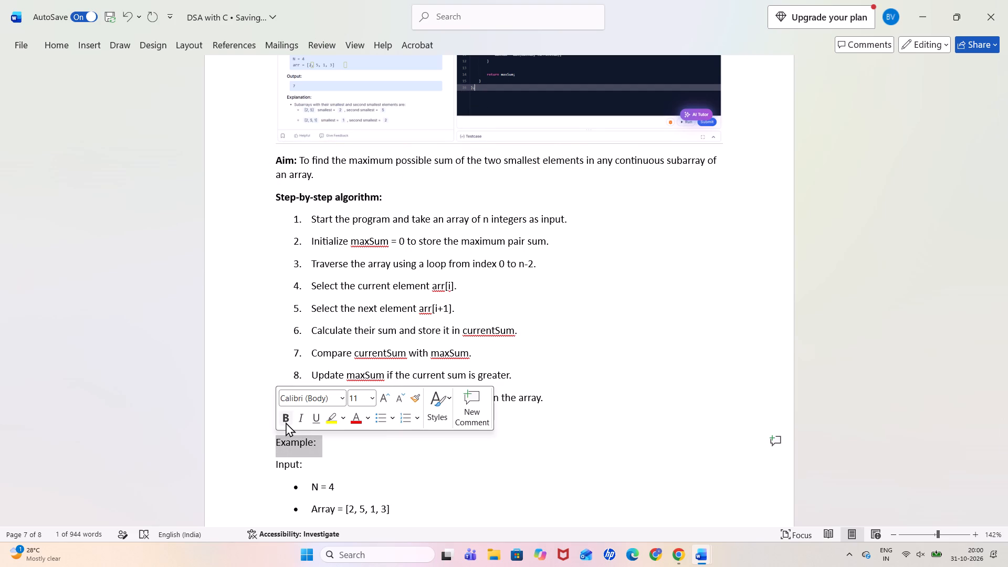
pyautogui.click(286, 422)
pyautogui.click(272, 327)
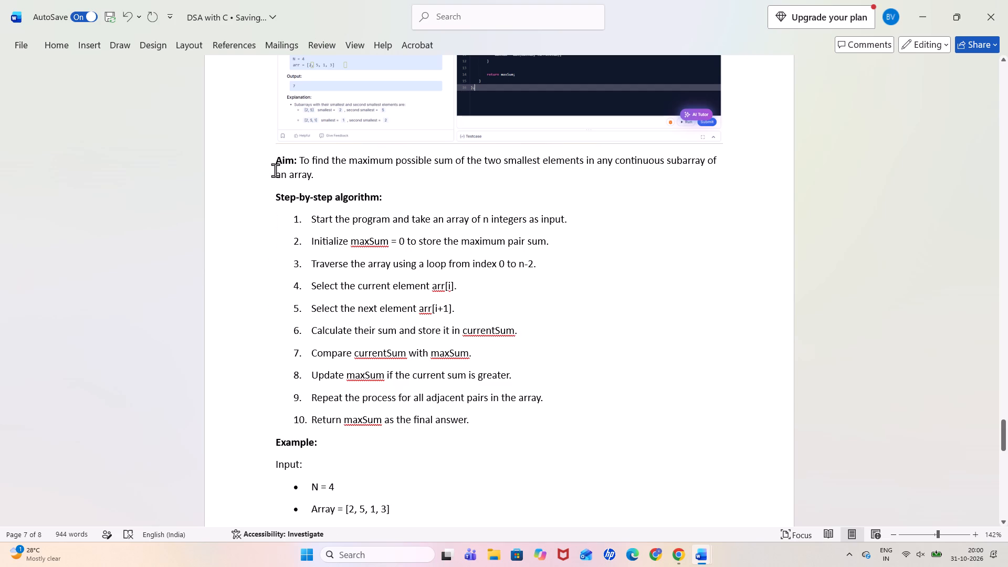
# Insert a blank line between the Q4 screenshot and the "Aim:" paragraph.
pyautogui.click(272, 162)
pyautogui.press('Return')
# Make the Q4 label "Complexity Analysis:" bold.
pyautogui.scroll(-3, 272, 162)
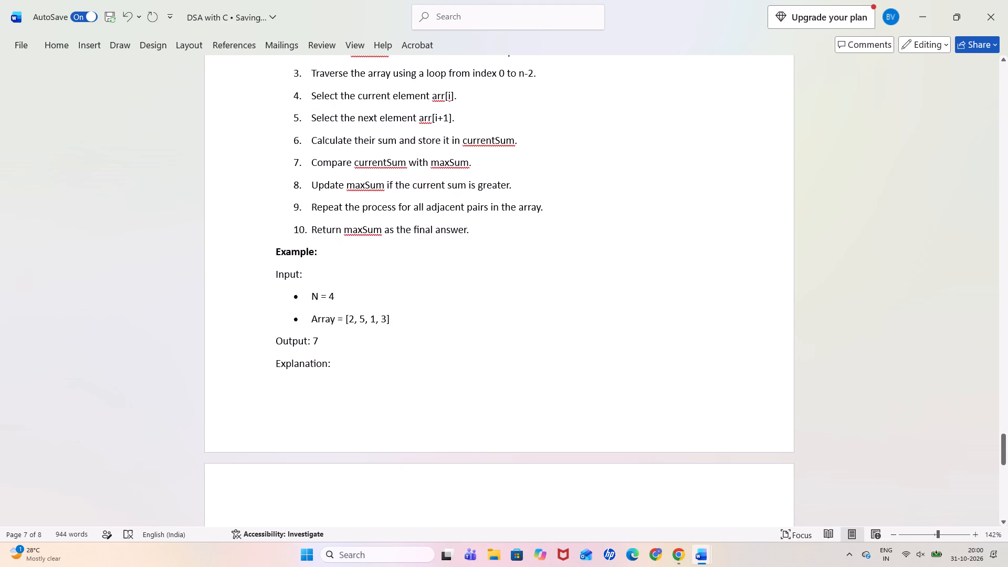
pyautogui.scroll(-3, 360, 371)
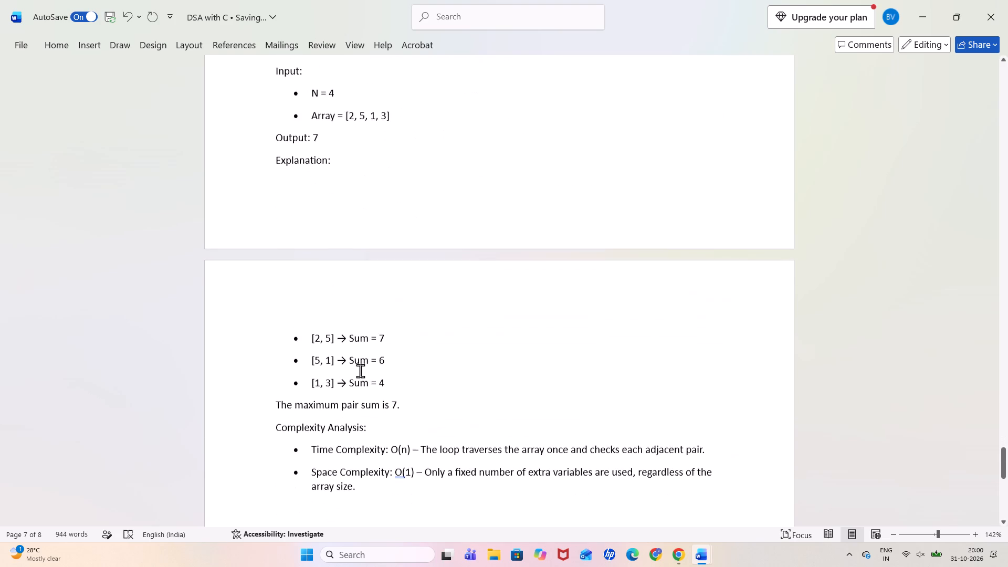
pyautogui.scroll(-1, 360, 371)
pyautogui.moveTo(375, 379); pyautogui.dragTo(278, 376)
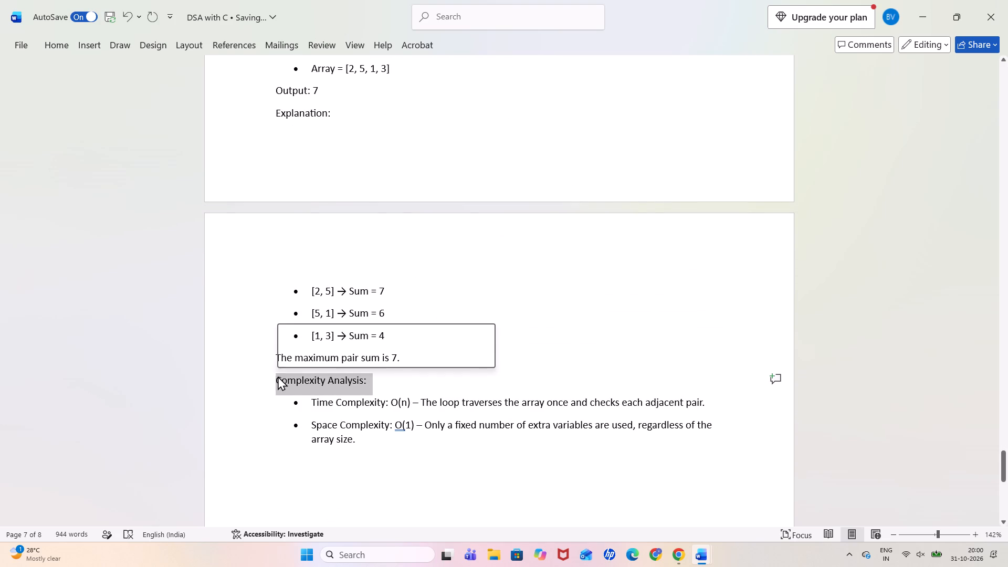
pyautogui.click(287, 363)
pyautogui.click(593, 297)
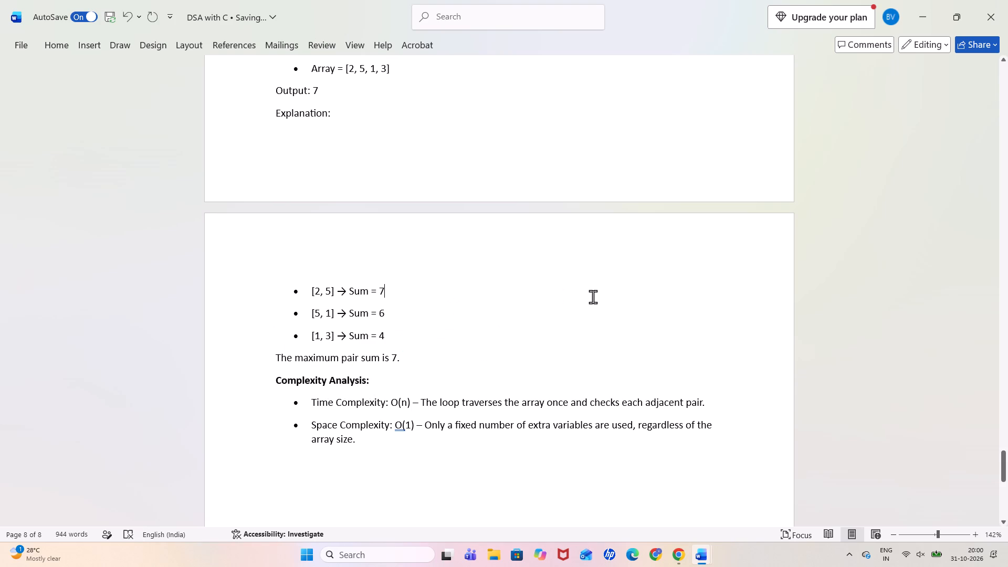
# Insert a blank line before the Q4 "Explanation:" label to move it onto the page with its bullets.
pyautogui.click(272, 114)
pyautogui.press('Return')
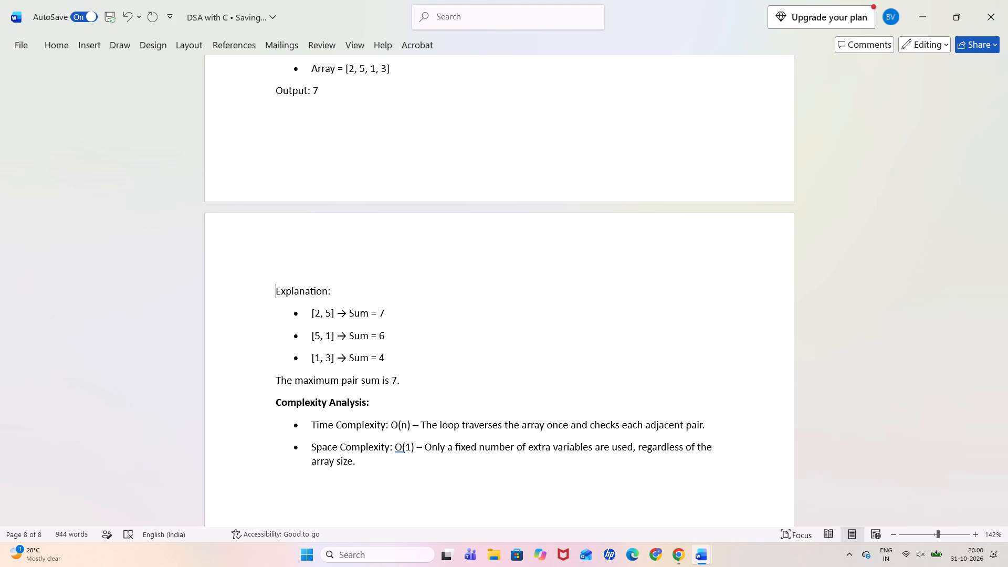
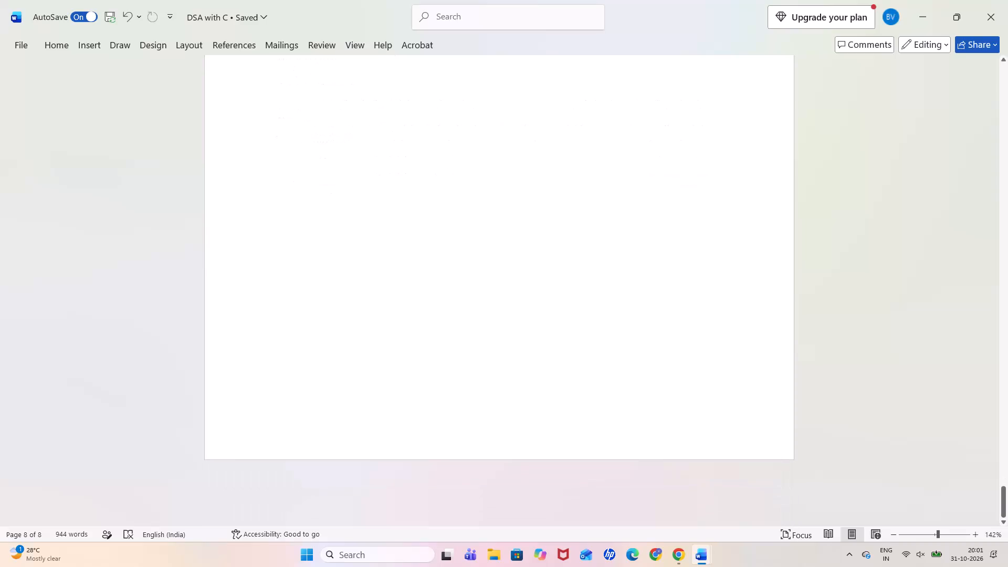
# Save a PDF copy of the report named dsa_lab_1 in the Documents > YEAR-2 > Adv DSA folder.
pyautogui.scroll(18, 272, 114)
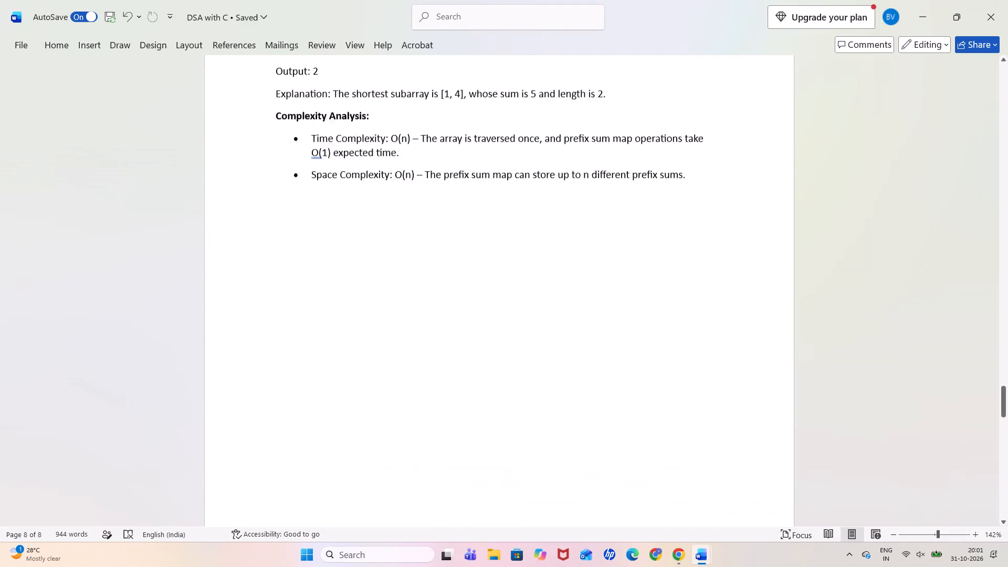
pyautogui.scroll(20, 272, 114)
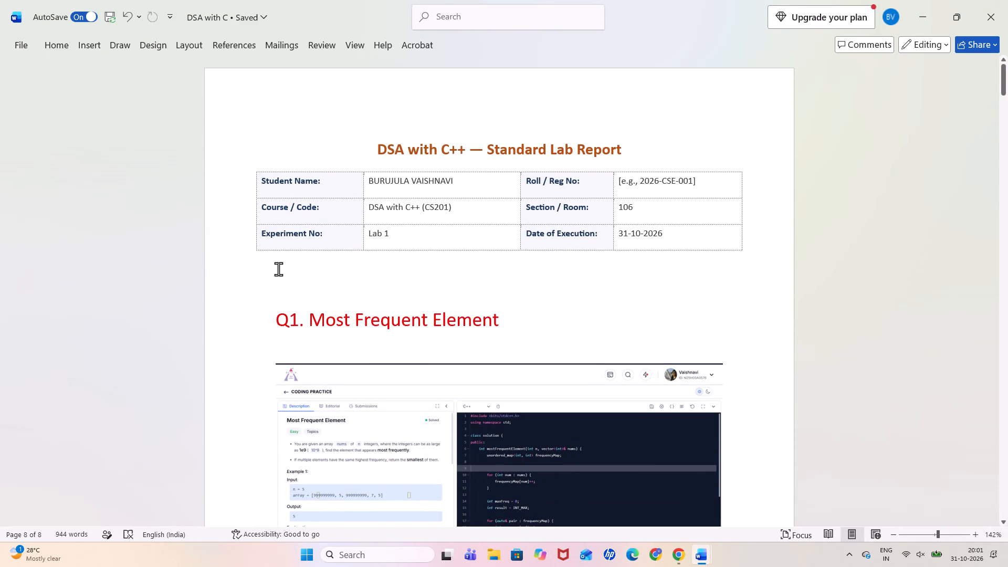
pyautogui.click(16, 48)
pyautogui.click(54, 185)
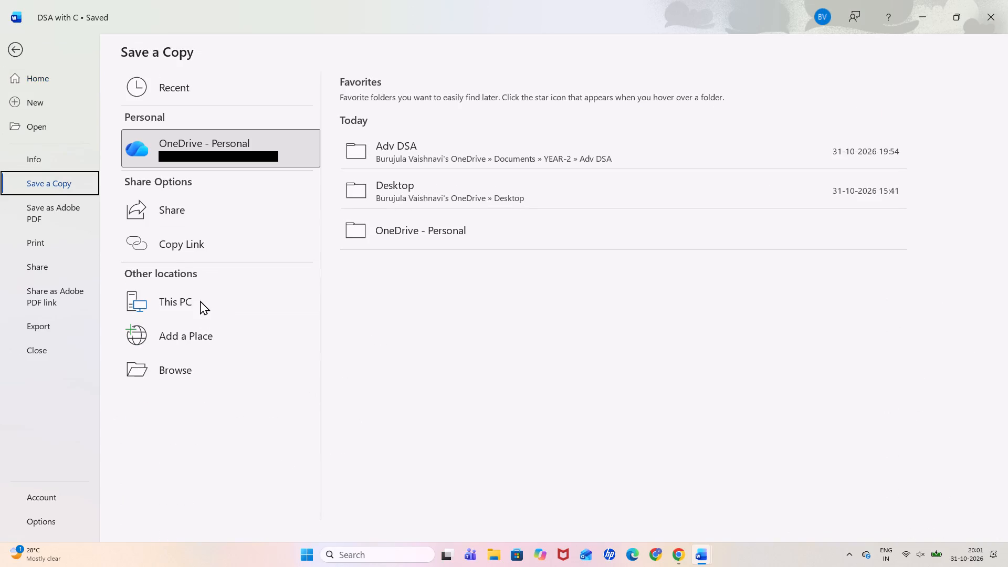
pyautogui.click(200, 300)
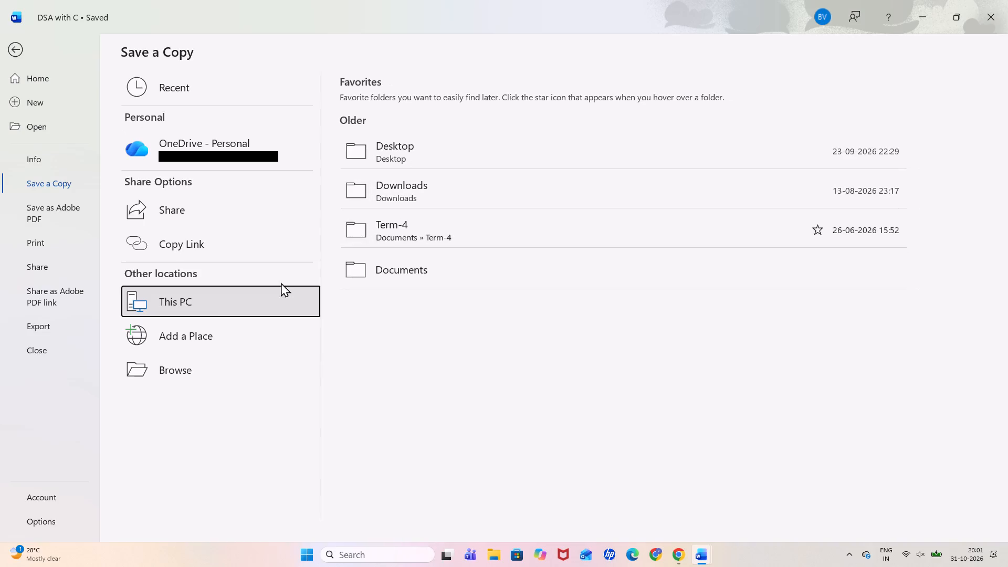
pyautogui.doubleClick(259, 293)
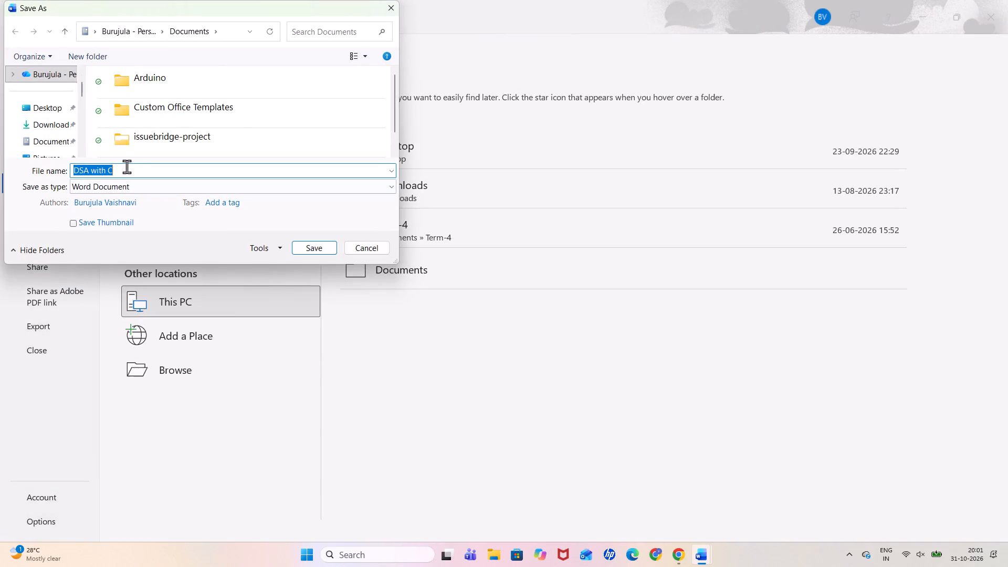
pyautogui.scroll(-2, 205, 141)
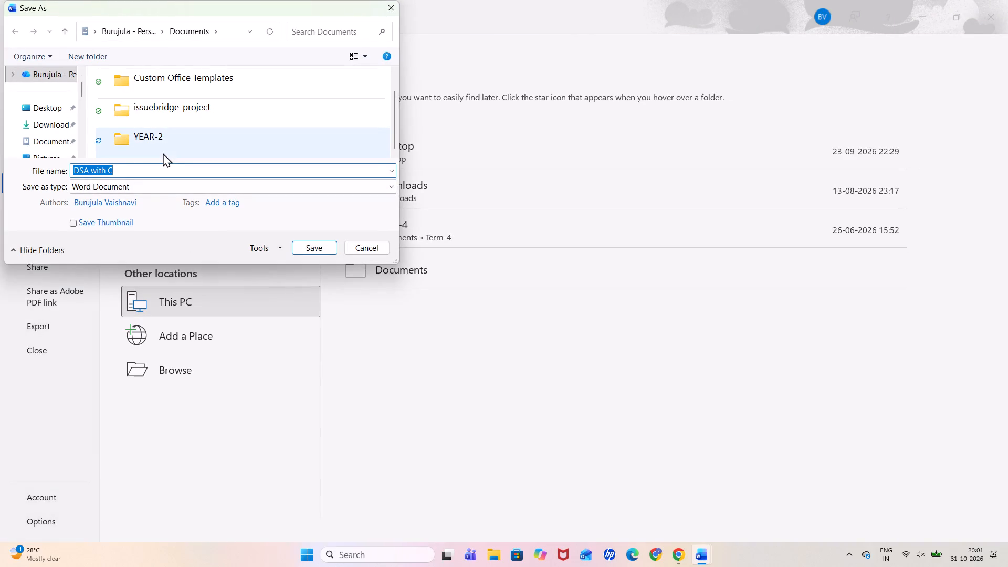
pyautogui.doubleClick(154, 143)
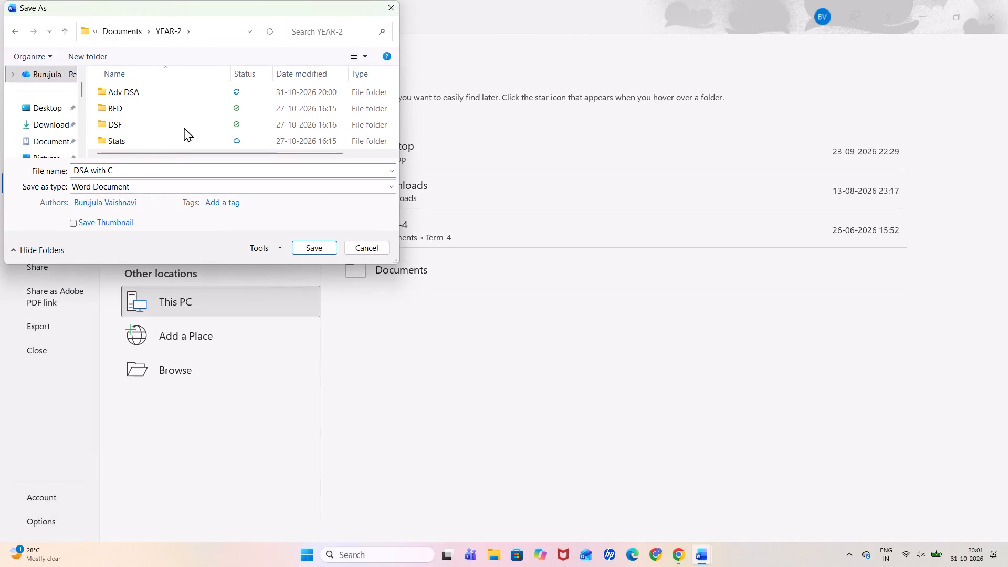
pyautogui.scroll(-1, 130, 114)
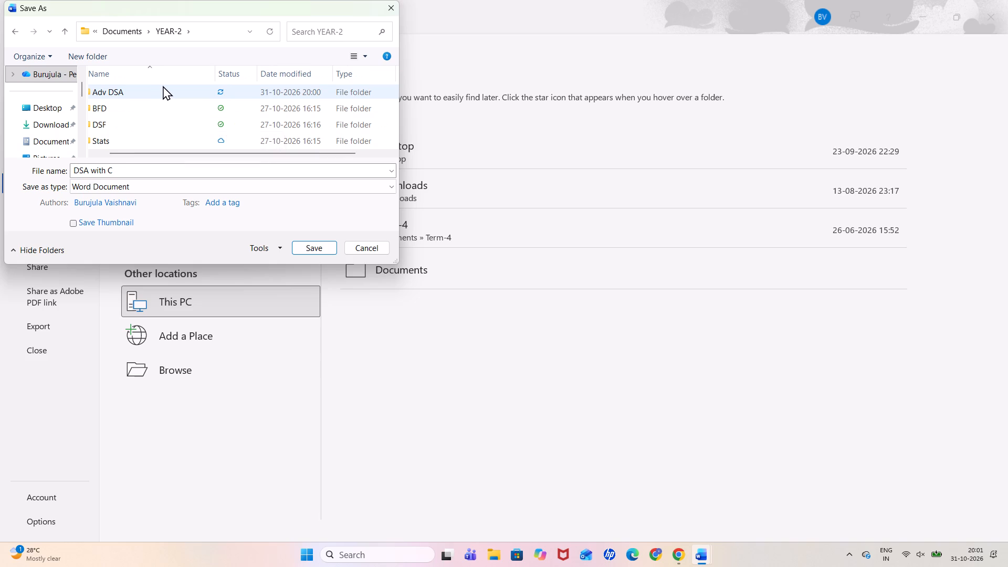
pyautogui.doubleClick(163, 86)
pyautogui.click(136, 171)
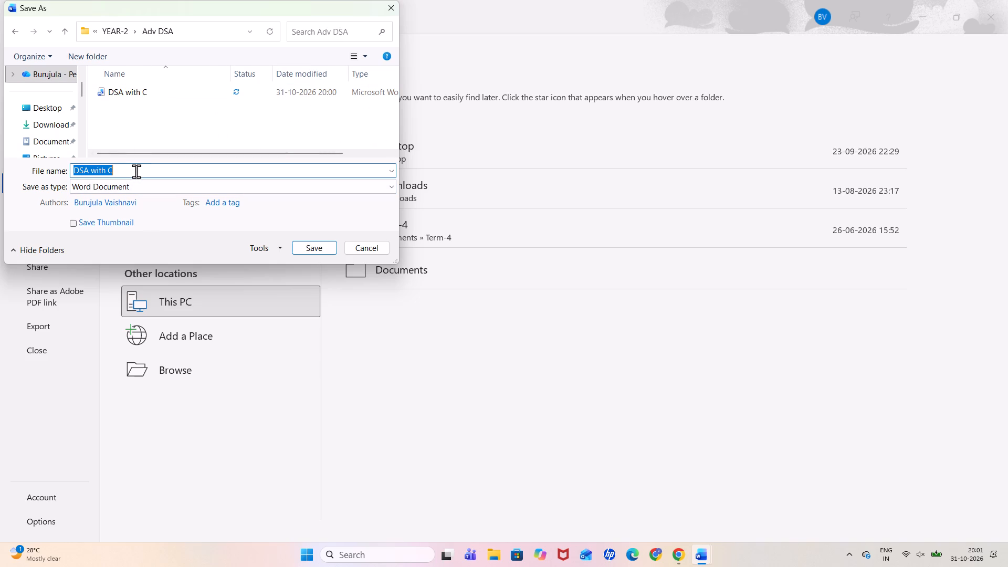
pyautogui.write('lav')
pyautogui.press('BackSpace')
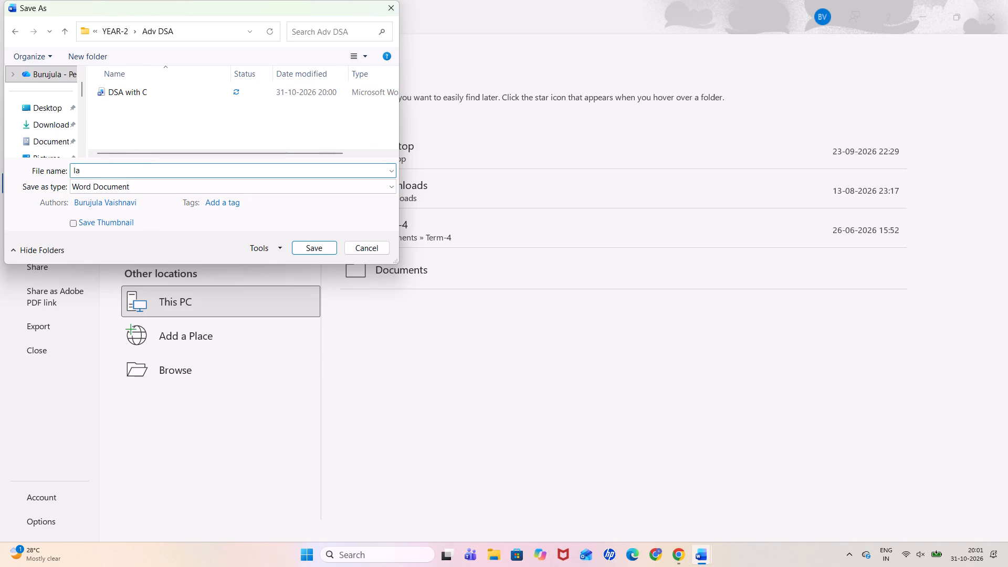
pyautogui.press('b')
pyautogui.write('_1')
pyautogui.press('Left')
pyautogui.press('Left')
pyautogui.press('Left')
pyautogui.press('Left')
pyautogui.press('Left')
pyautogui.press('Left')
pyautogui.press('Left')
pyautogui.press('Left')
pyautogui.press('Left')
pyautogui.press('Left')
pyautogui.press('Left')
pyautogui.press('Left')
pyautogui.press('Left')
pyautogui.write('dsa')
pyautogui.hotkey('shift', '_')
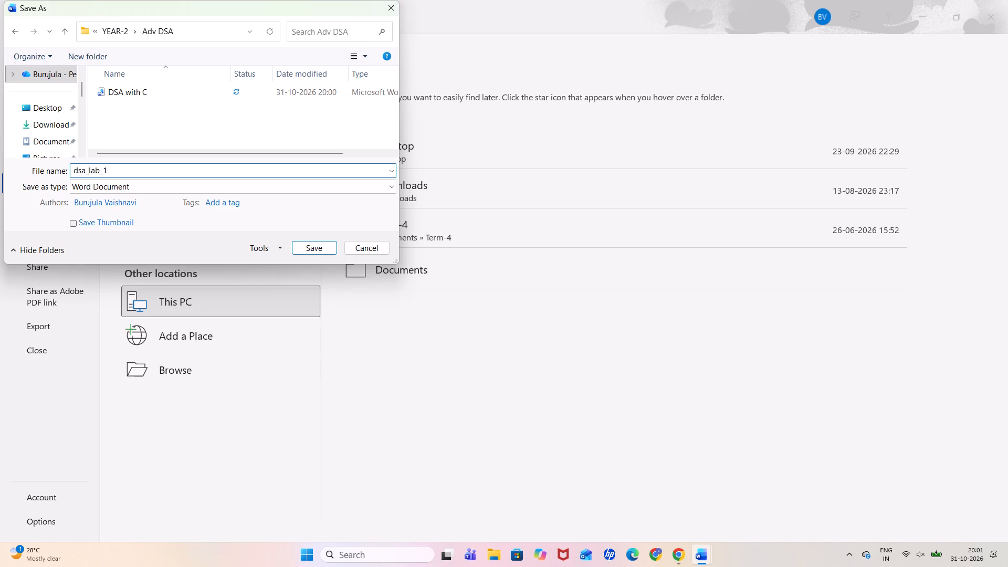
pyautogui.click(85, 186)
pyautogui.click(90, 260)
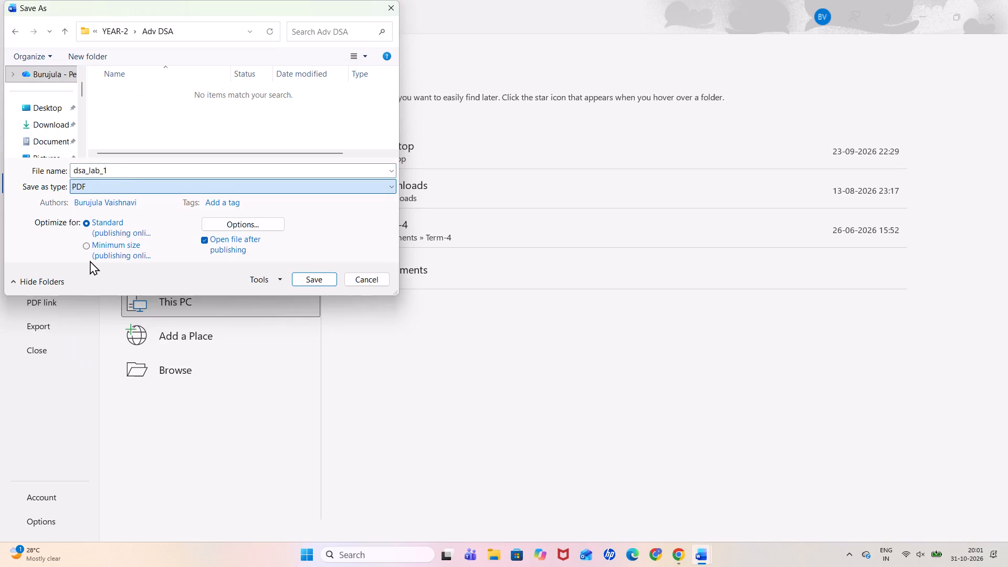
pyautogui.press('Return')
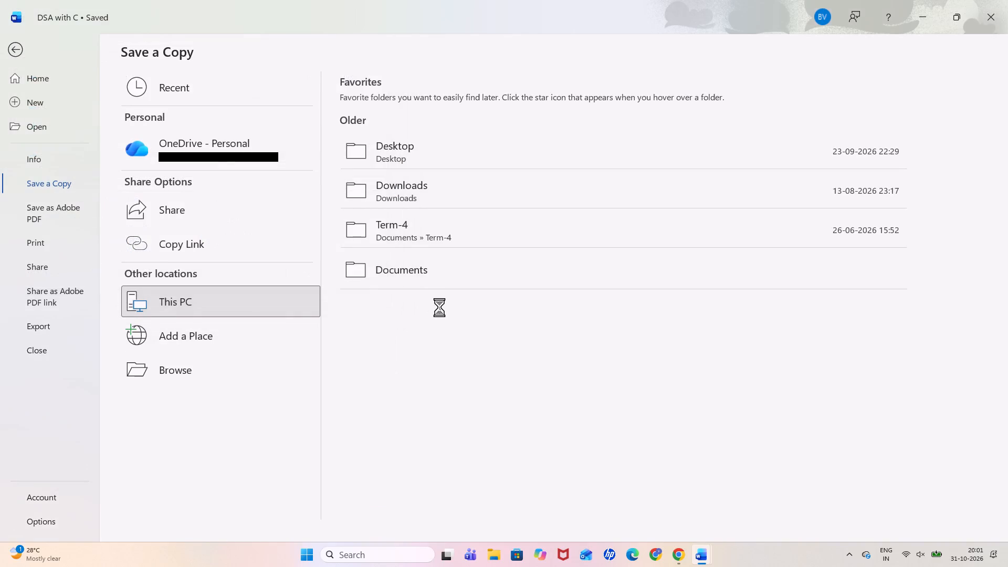
# Check the exported PDF's first pages, including the student details table and Q1 content, and close it.
pyautogui.scroll(-1, 439, 307)
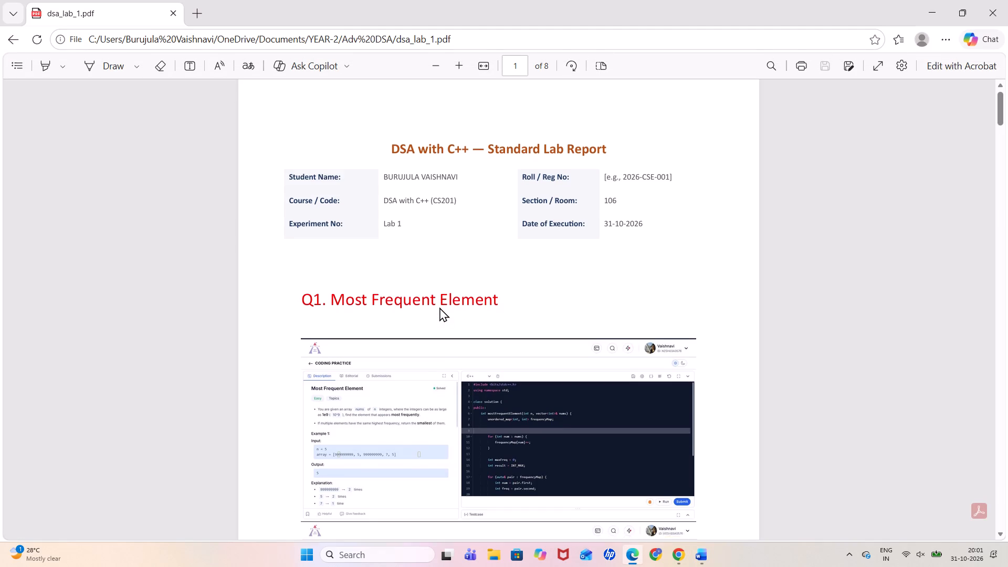
pyautogui.scroll(-11, 439, 307)
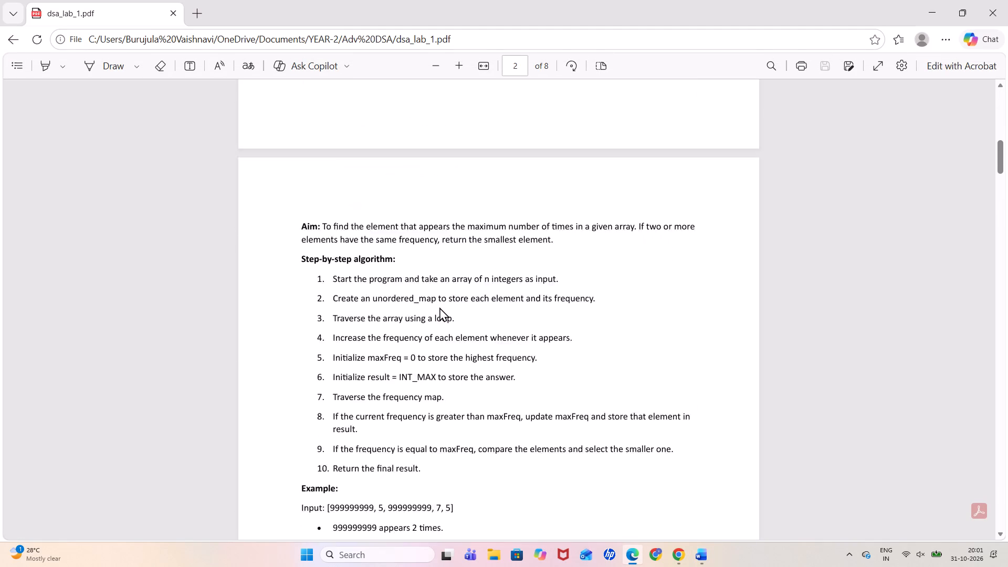
pyautogui.scroll(14, 439, 307)
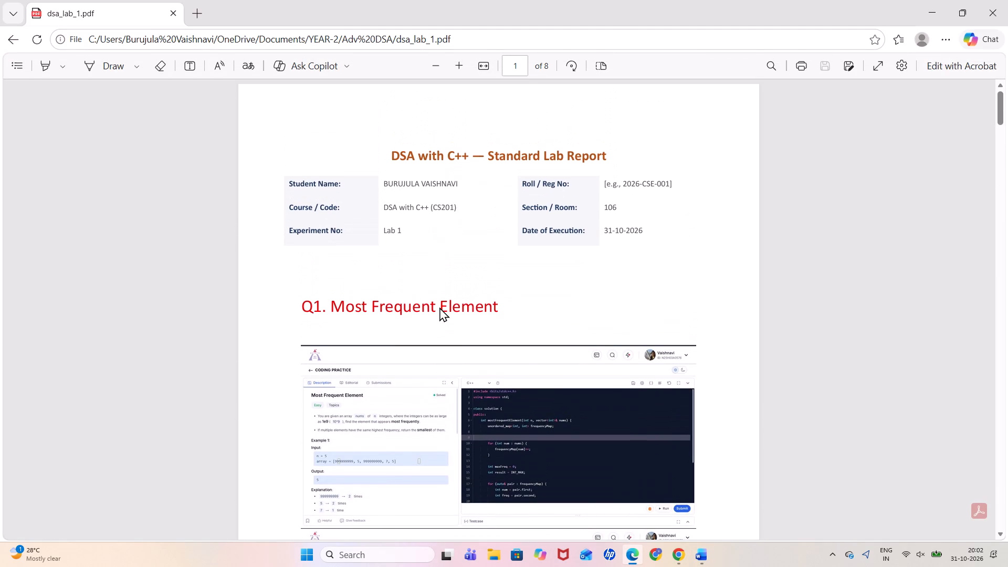
pyautogui.click(989, 8)
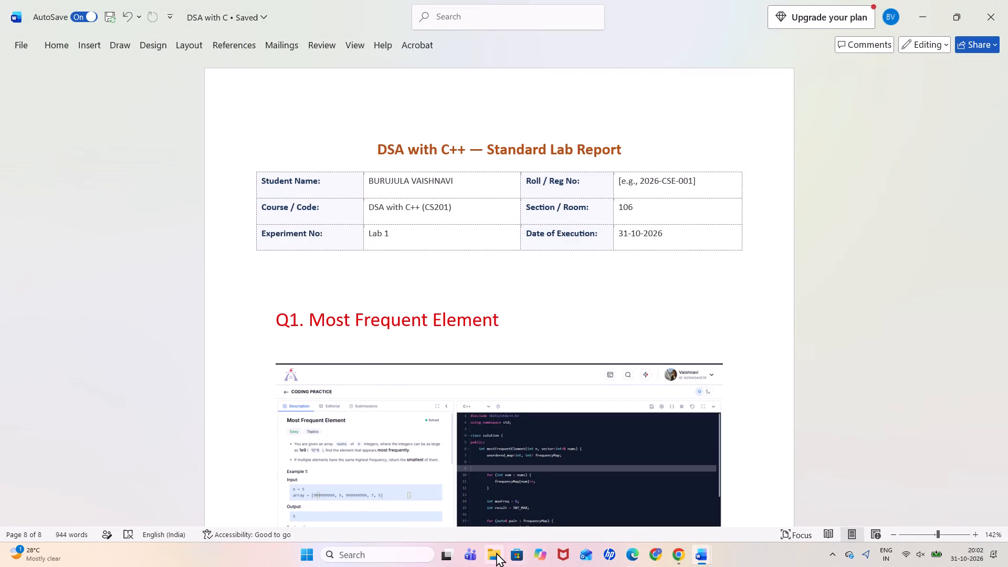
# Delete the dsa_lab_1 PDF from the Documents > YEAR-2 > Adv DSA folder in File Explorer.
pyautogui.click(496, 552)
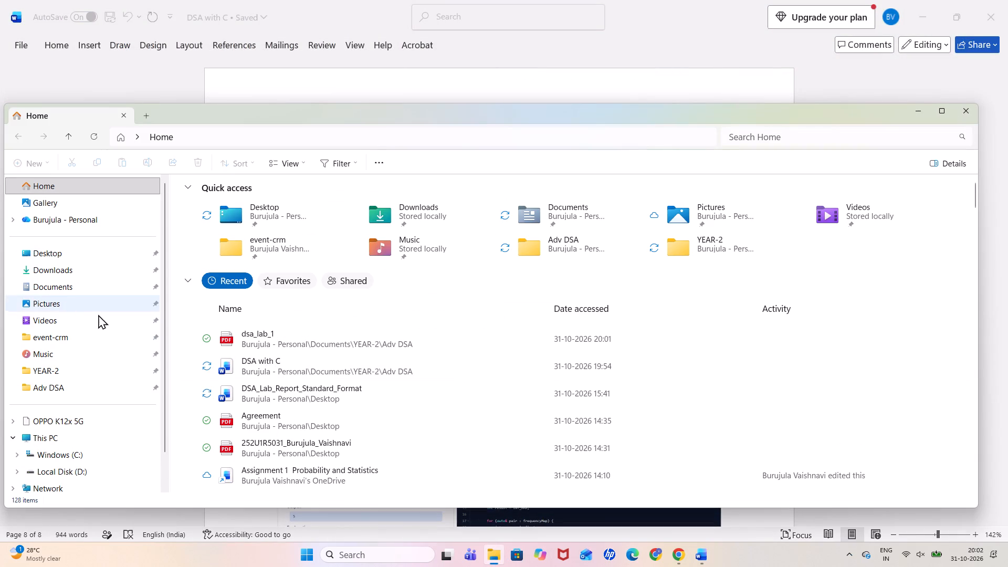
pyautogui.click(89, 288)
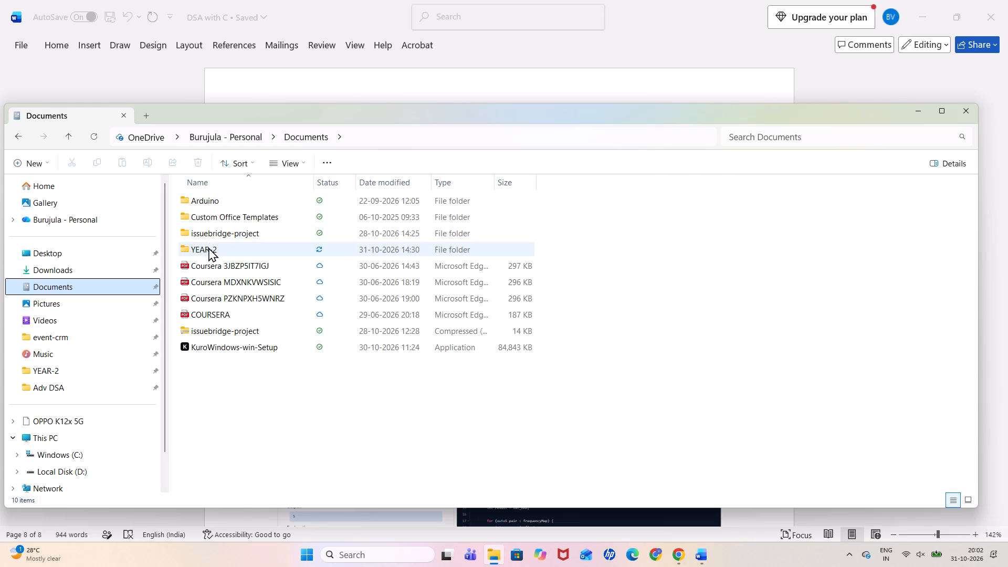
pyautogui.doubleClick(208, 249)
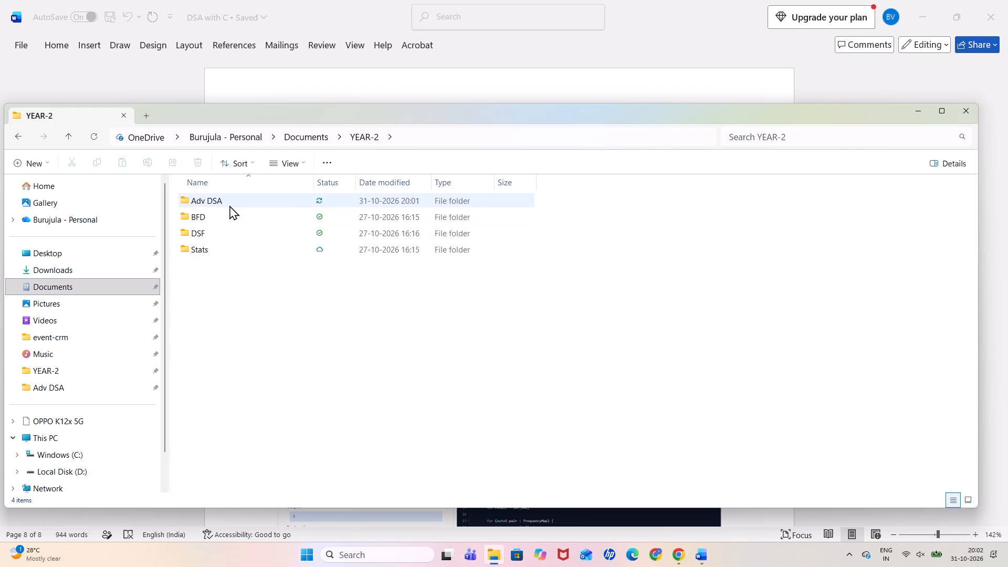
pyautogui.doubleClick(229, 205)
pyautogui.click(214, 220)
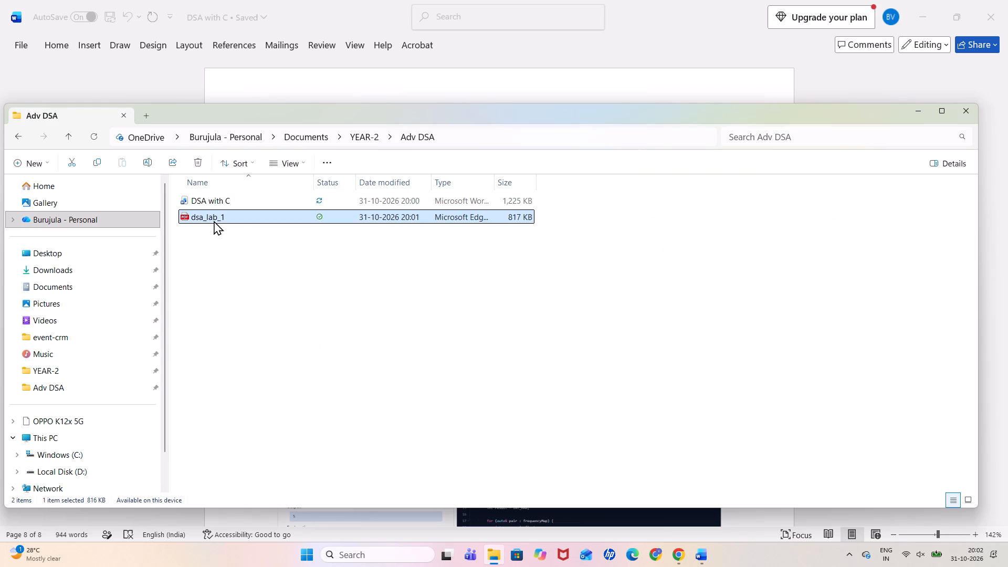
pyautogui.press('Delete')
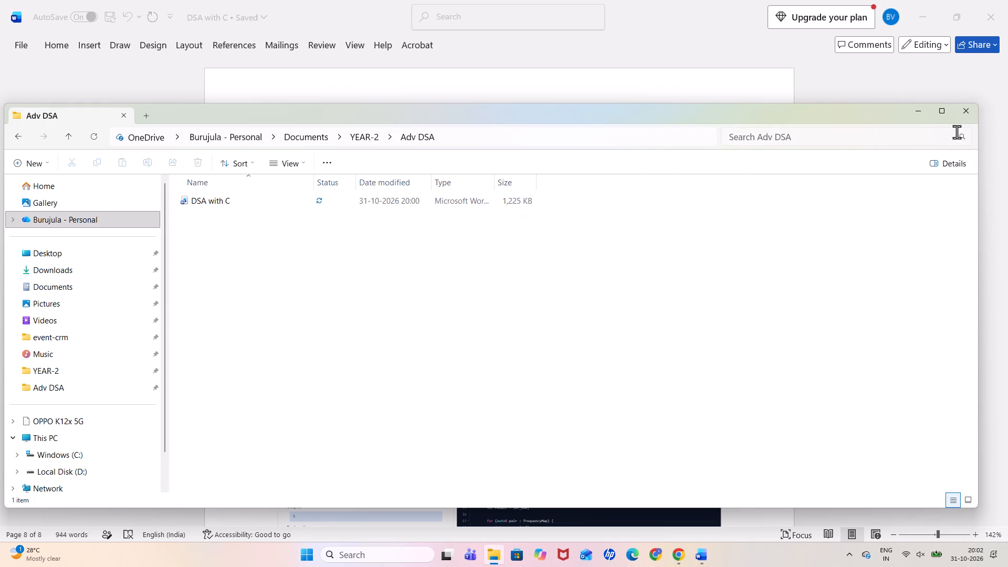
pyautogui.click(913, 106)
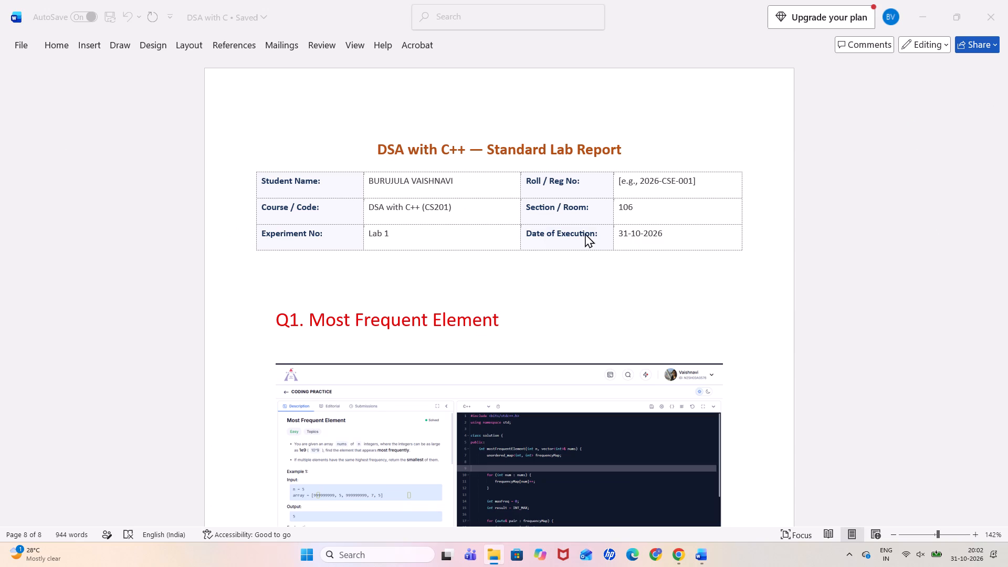
# Replace the placeholder in the "Roll / Reg No:" cell of the report's header table with the student's roll number.
pyautogui.click(683, 181)
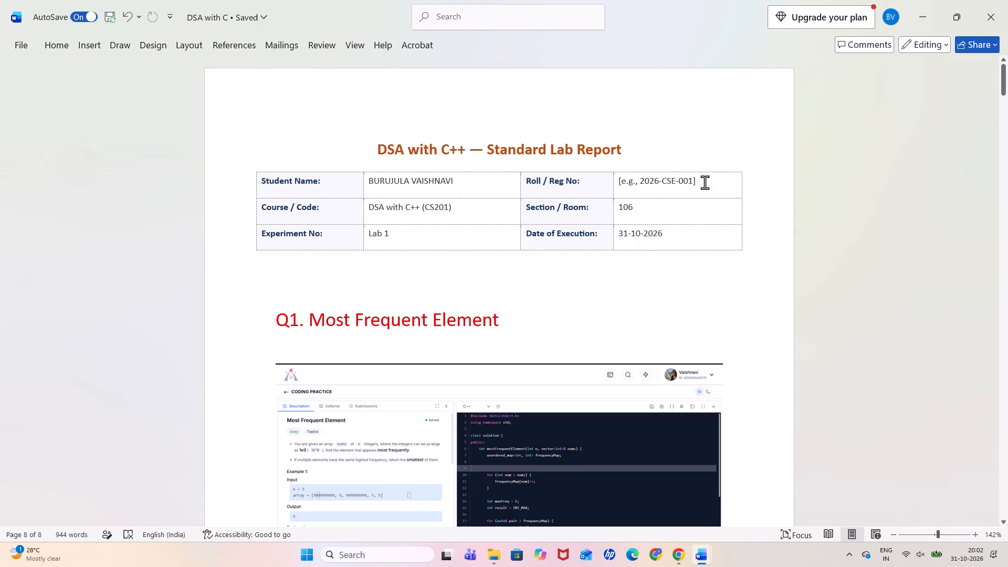
pyautogui.click(705, 183)
pyautogui.click(705, 183)
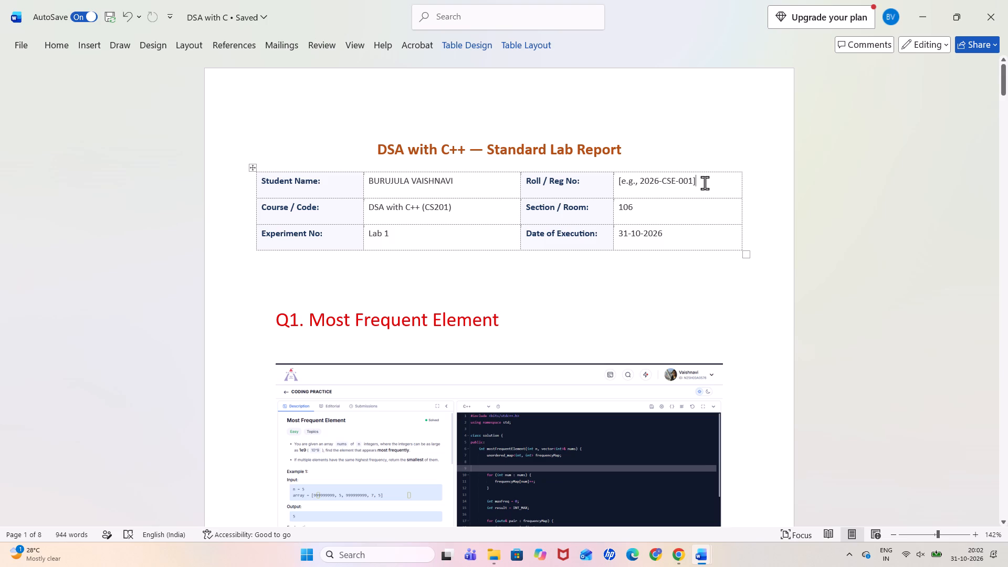
pyautogui.press('BackSpace')
pyautogui.press('BackSpace')
pyautogui.press('BackSpace')
pyautogui.press('BackSpace')
pyautogui.press('BackSpace')
pyautogui.press('BackSpace')
pyautogui.press('BackSpace')
pyautogui.press('BackSpace')
pyautogui.press('BackSpace')
pyautogui.press('BackSpace')
pyautogui.press('BackSpace')
pyautogui.press('BackSpace')
pyautogui.press('BackSpace')
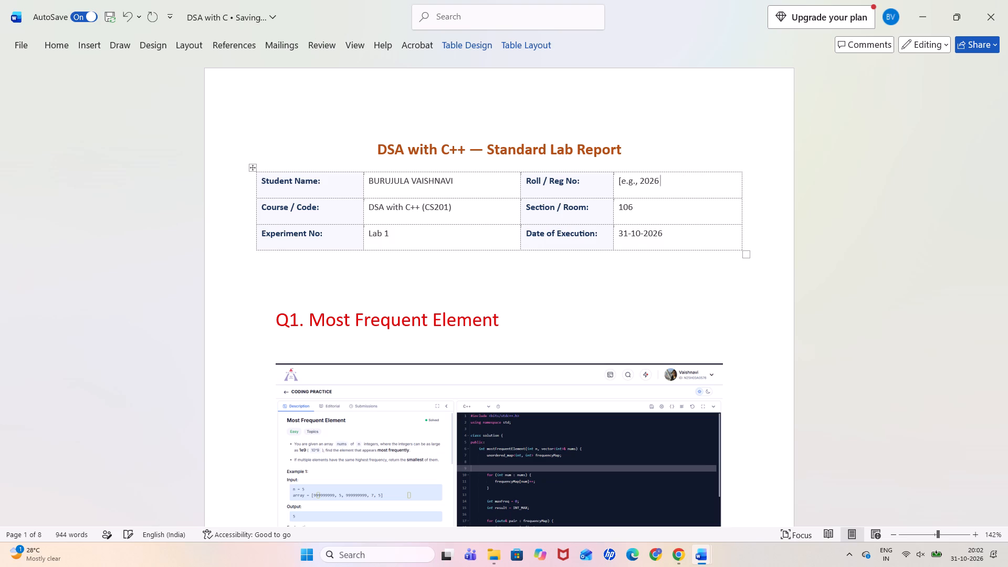
pyautogui.press('BackSpace')
pyautogui.press('BackSpace')
pyautogui.press('BackSpace')
pyautogui.press('BackSpace')
pyautogui.press('BackSpace')
pyautogui.press('BackSpace')
pyautogui.press('BackSpace')
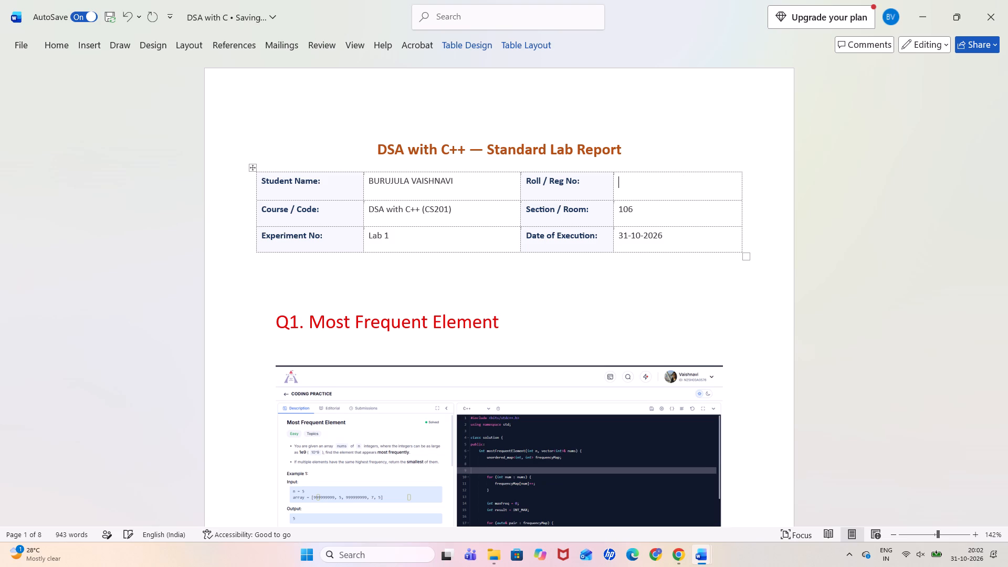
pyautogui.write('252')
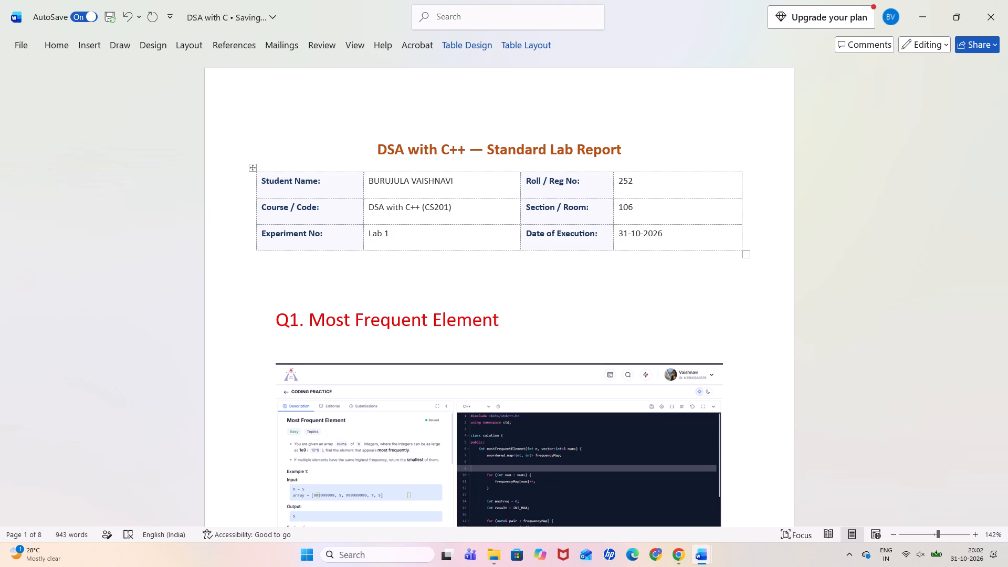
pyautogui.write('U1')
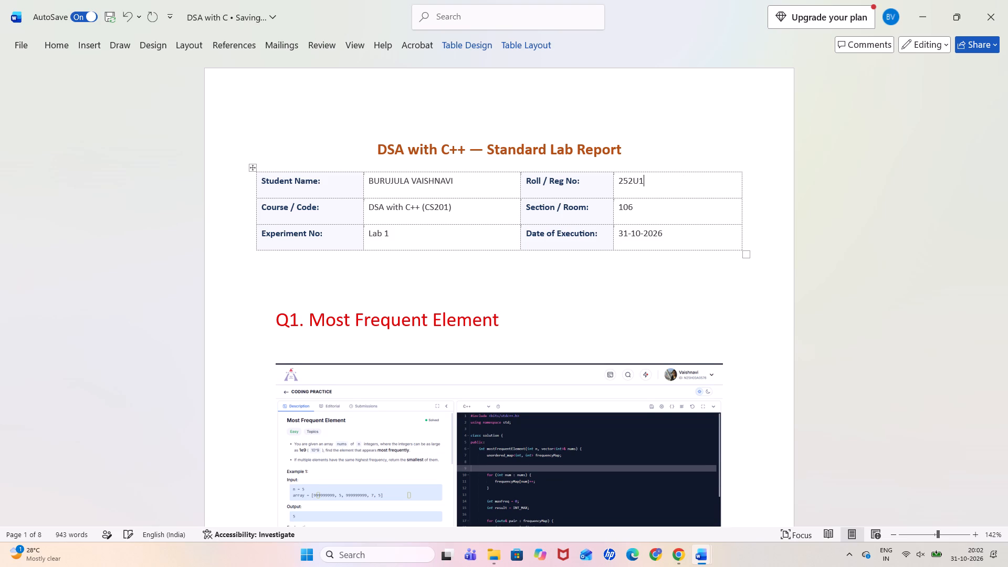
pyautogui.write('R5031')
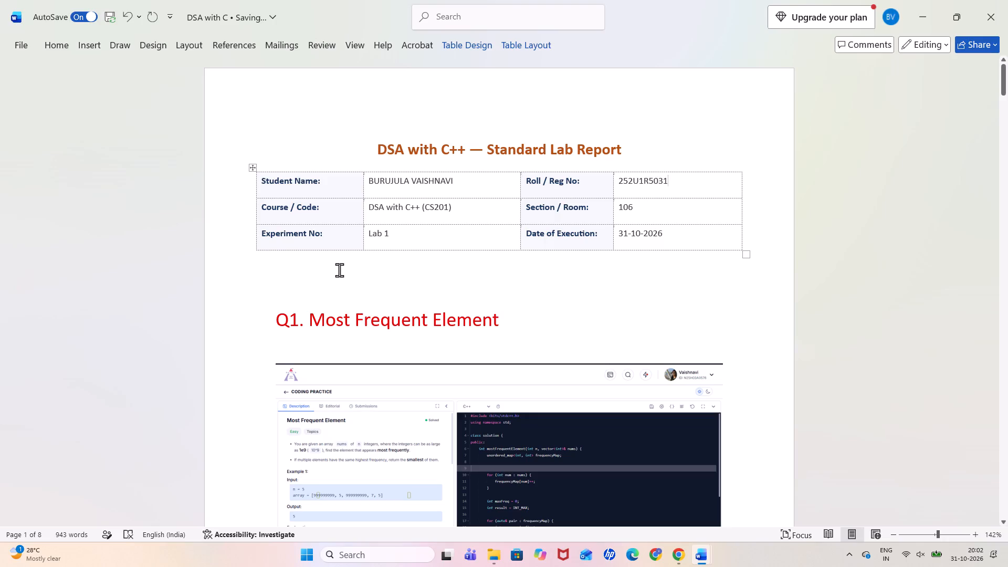
# Save a PDF copy of the report named dsa_lab1 in Documents > YEAR-2 > Adv DSA, and close the PDF that opens.
pyautogui.click(27, 45)
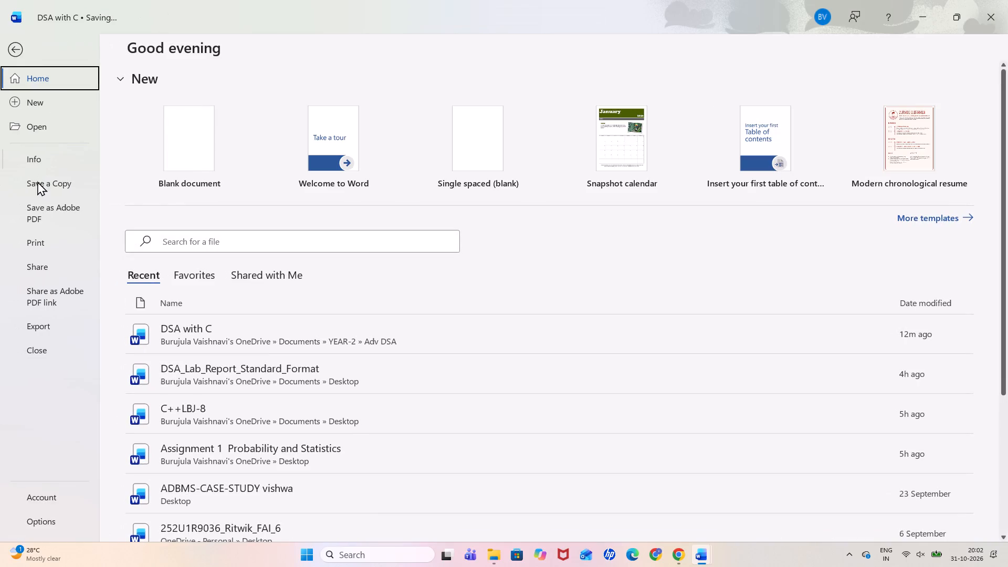
pyautogui.click(37, 182)
pyautogui.doubleClick(166, 304)
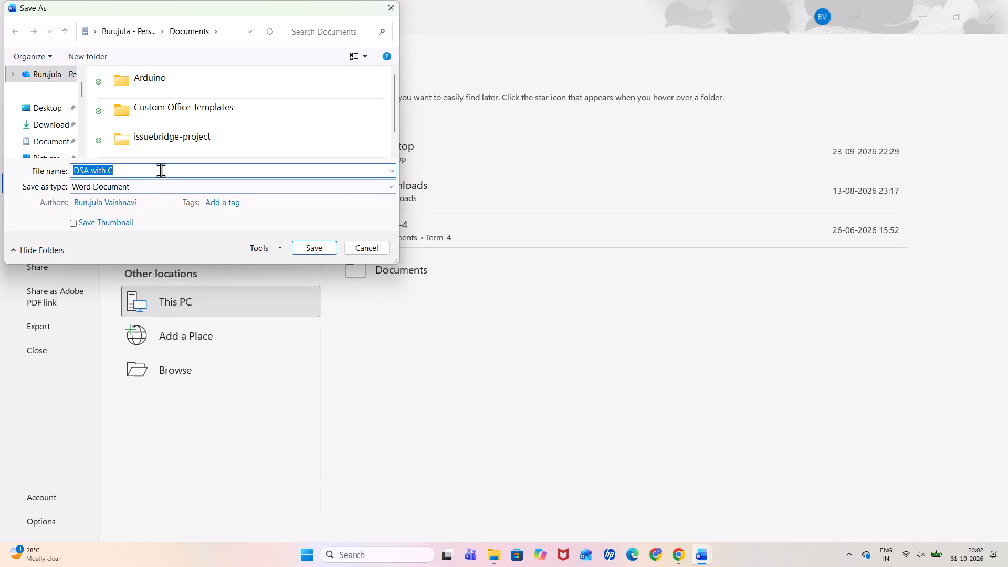
pyautogui.click(159, 186)
pyautogui.click(87, 258)
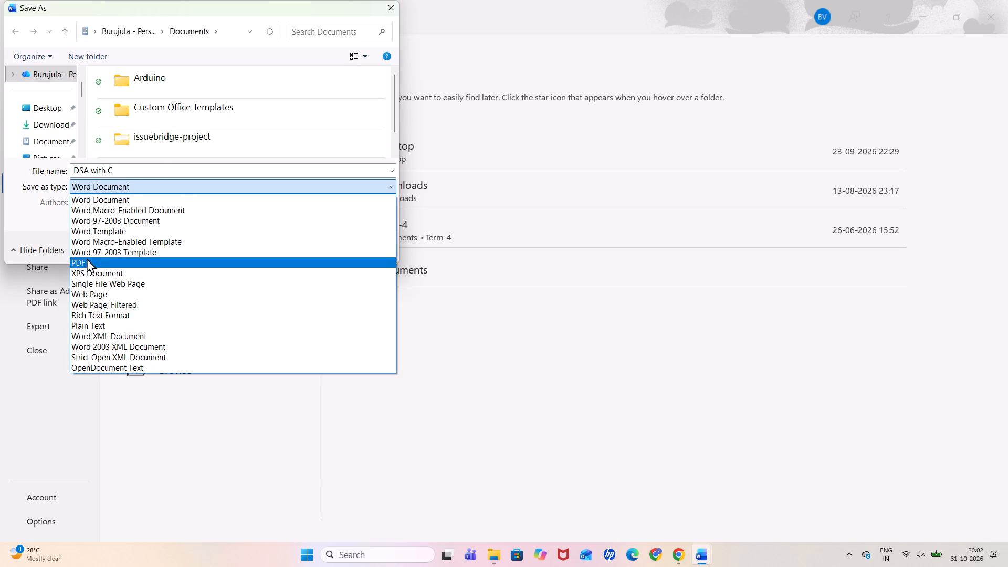
pyautogui.scroll(-1, 123, 106)
pyautogui.scroll(1, 122, 127)
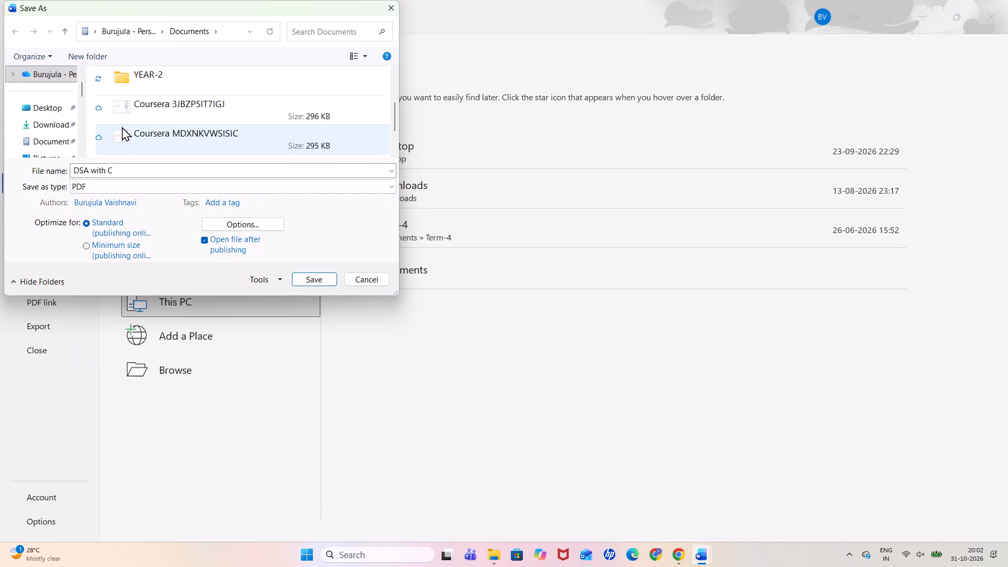
pyautogui.doubleClick(120, 136)
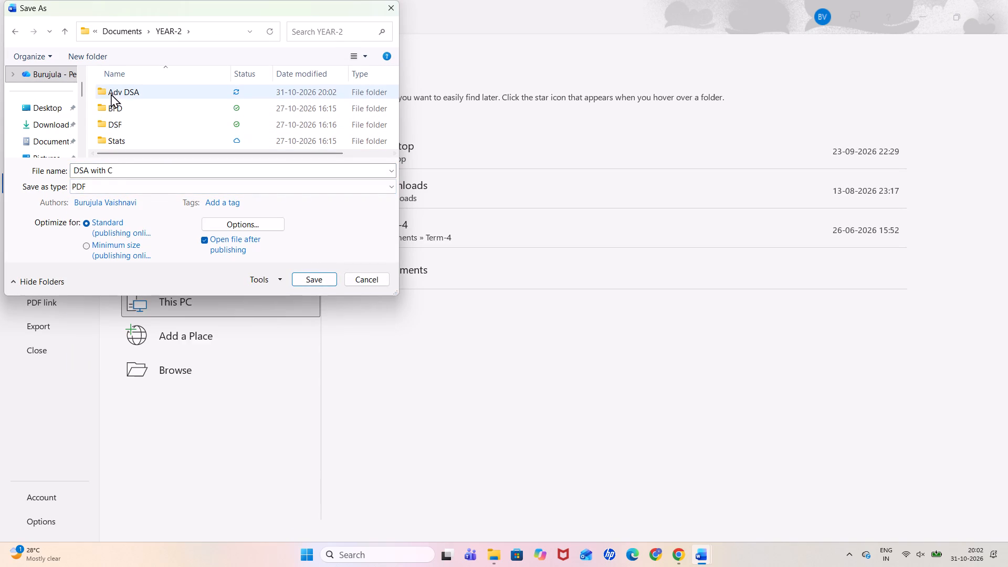
pyautogui.doubleClick(110, 92)
pyautogui.click(115, 167)
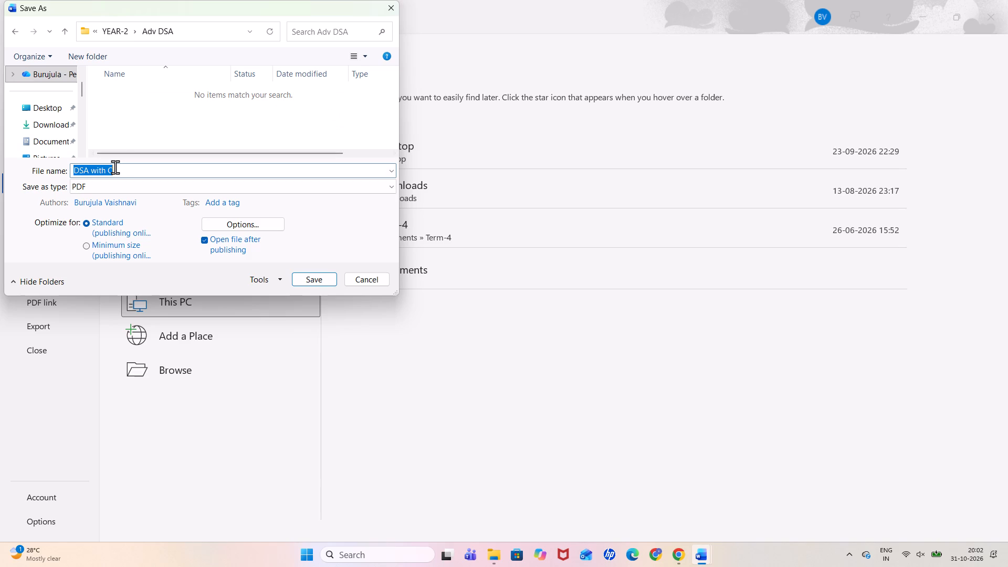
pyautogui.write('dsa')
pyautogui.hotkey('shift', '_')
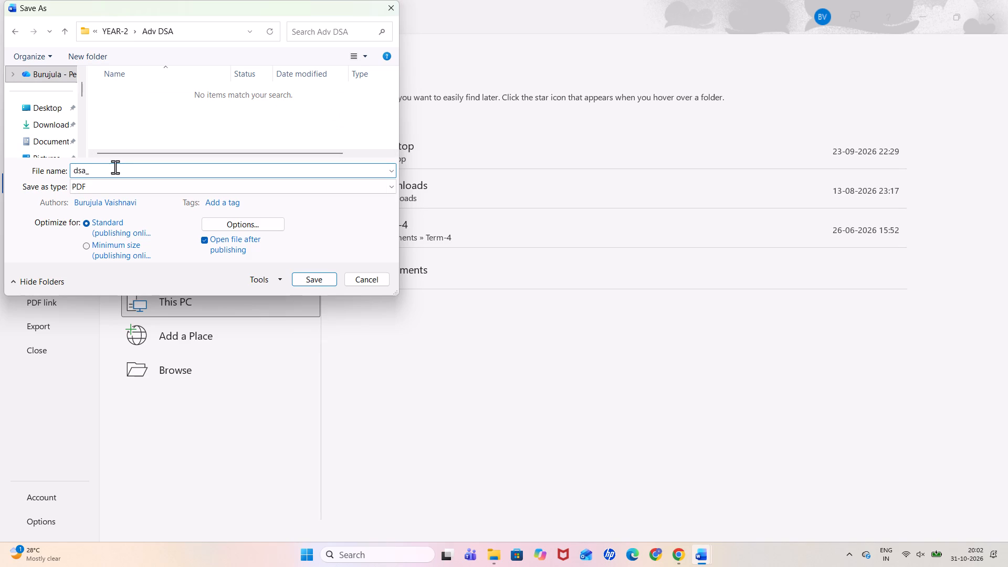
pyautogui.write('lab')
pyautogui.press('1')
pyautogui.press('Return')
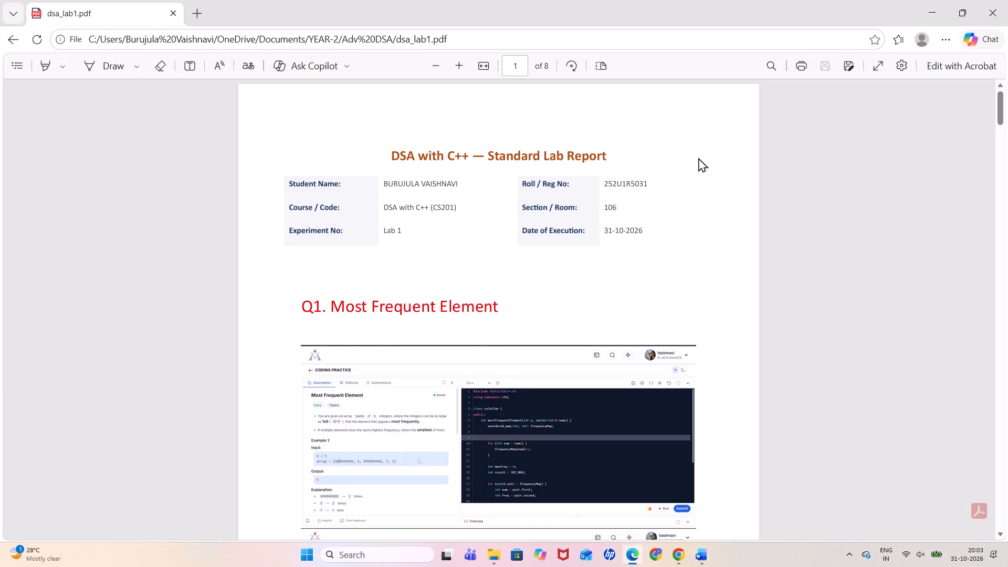
pyautogui.click(991, 17)
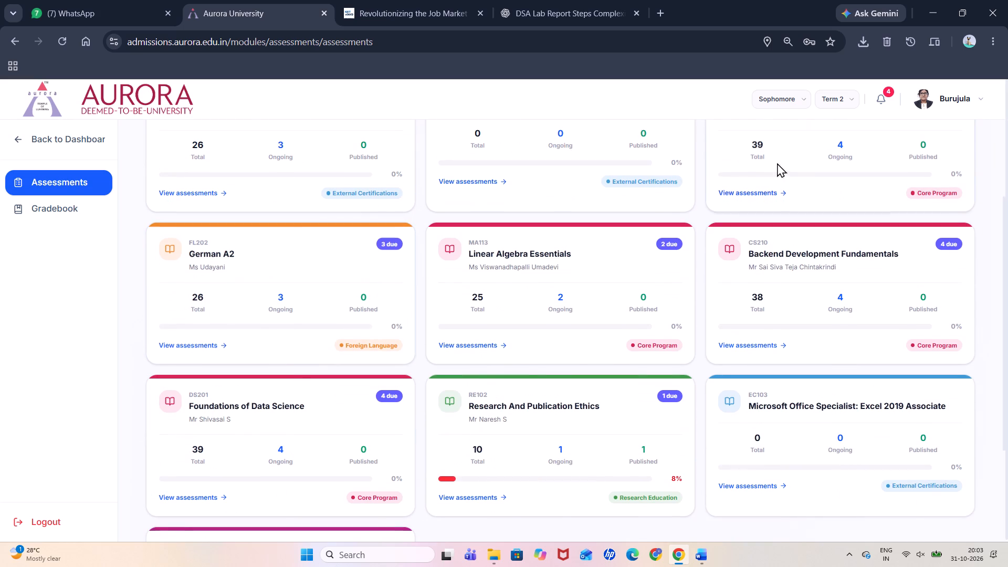
pyautogui.click(829, 272)
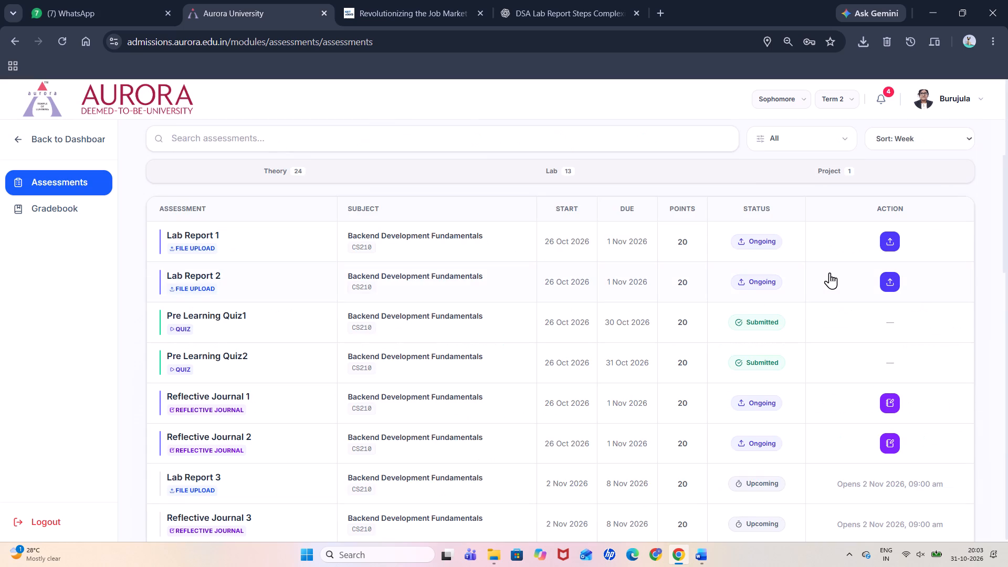
pyautogui.scroll(2, 829, 272)
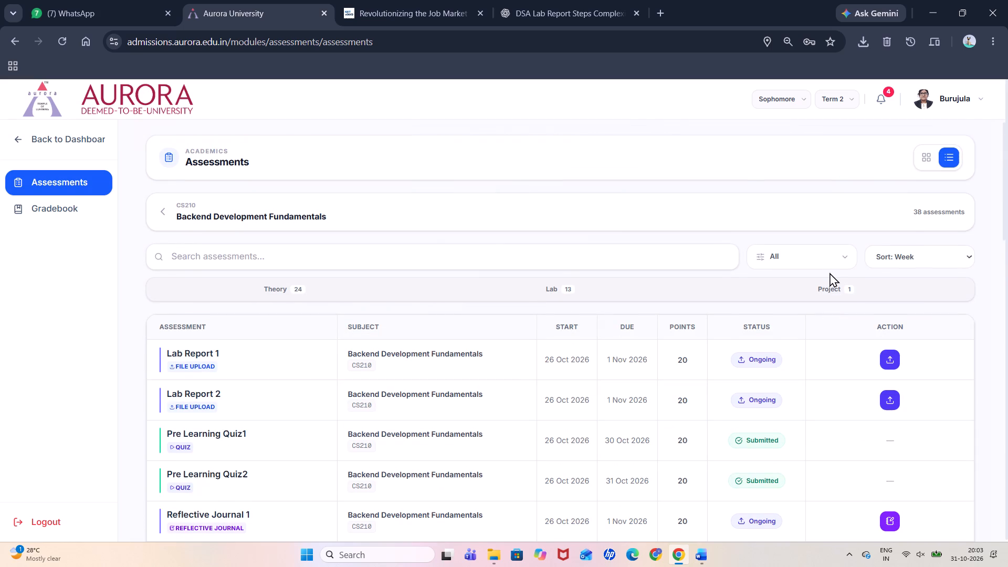
pyautogui.hscroll(-2, 829, 272)
pyautogui.hscroll(-2, 484, 239)
pyautogui.click(167, 215)
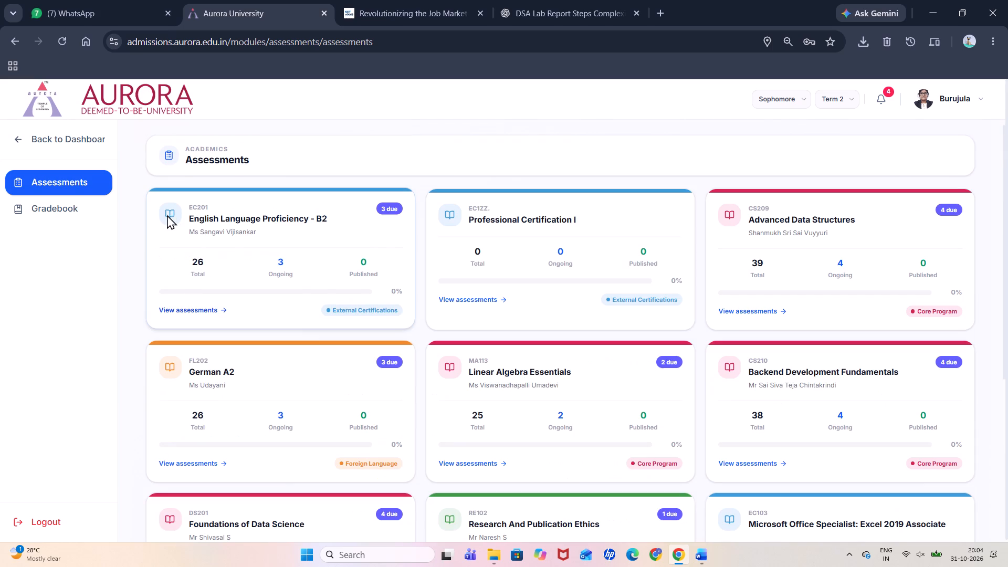
pyautogui.scroll(-2, 167, 215)
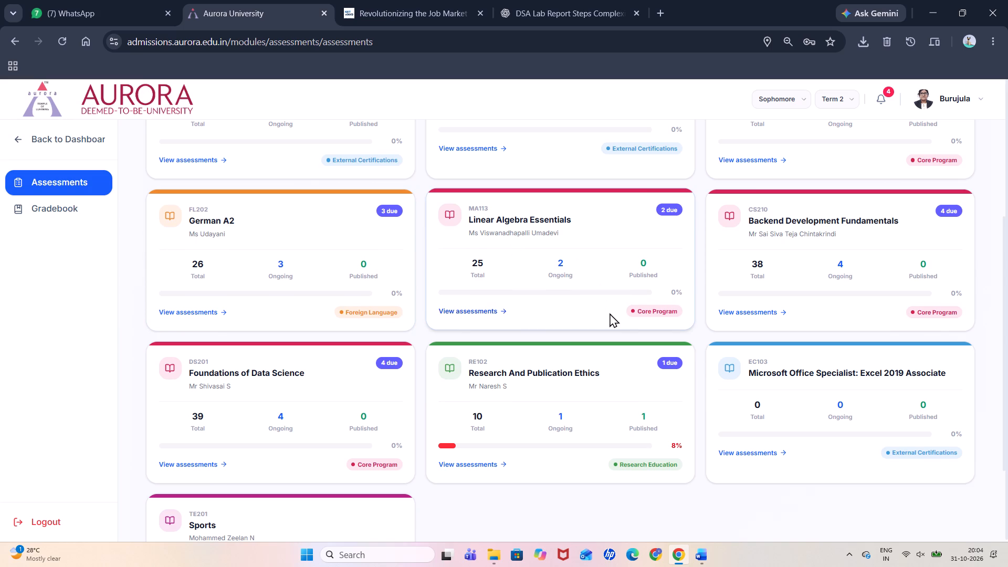
pyautogui.scroll(2, 627, 309)
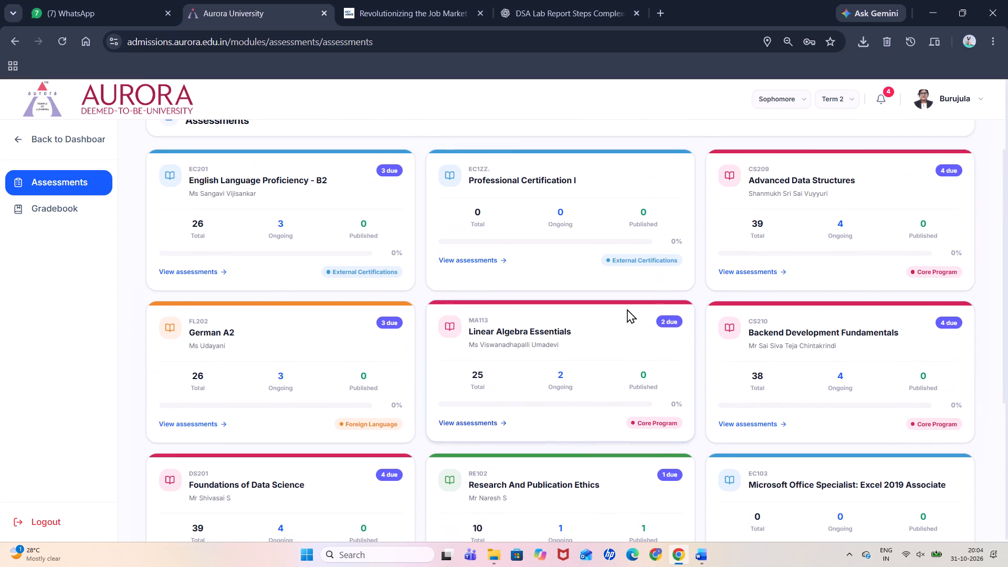
# Upload the dsa_lab1 PDF as the submission for Lab Report 1 in the Advanced Data Structures course.
pyautogui.click(787, 207)
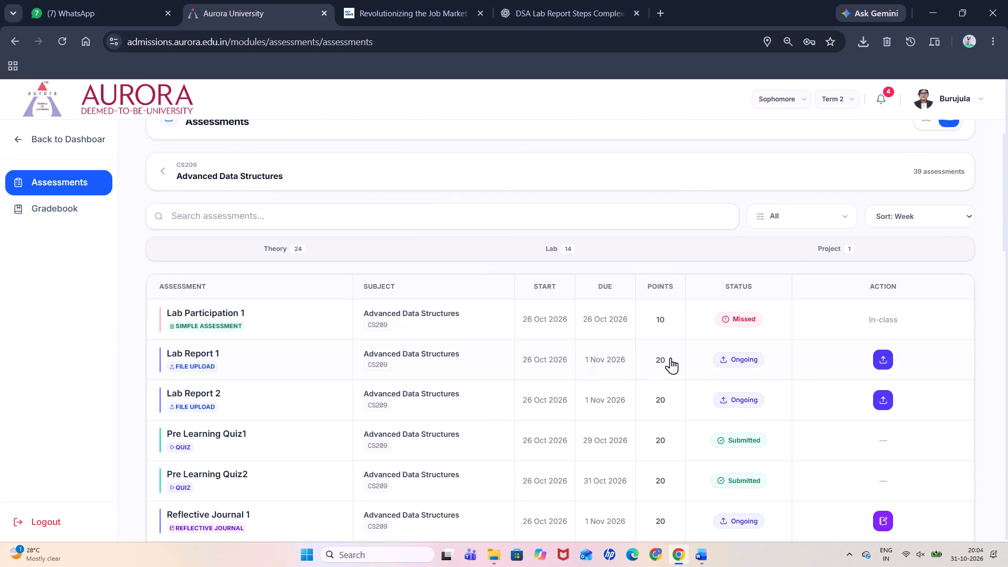
pyautogui.click(885, 361)
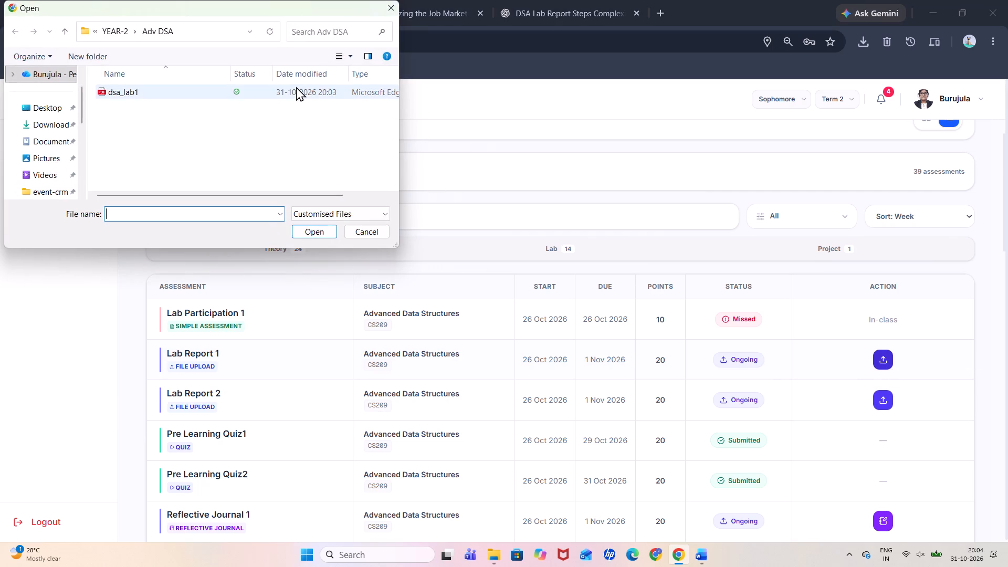
pyautogui.doubleClick(296, 87)
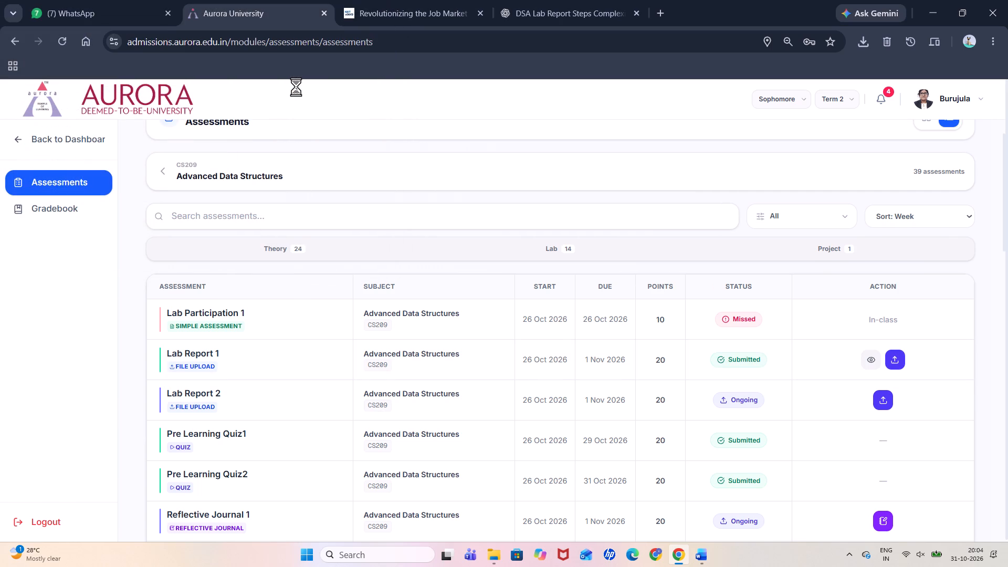
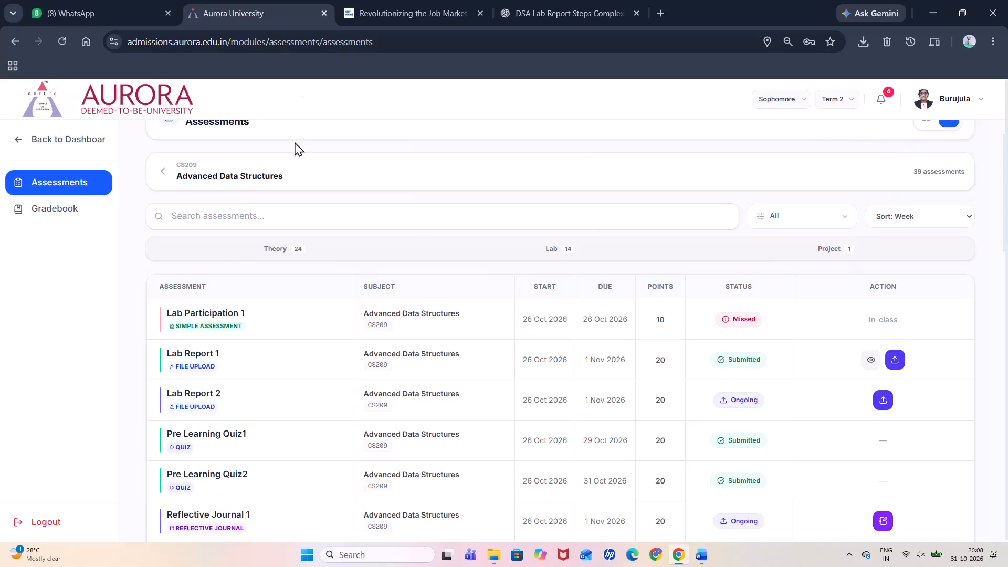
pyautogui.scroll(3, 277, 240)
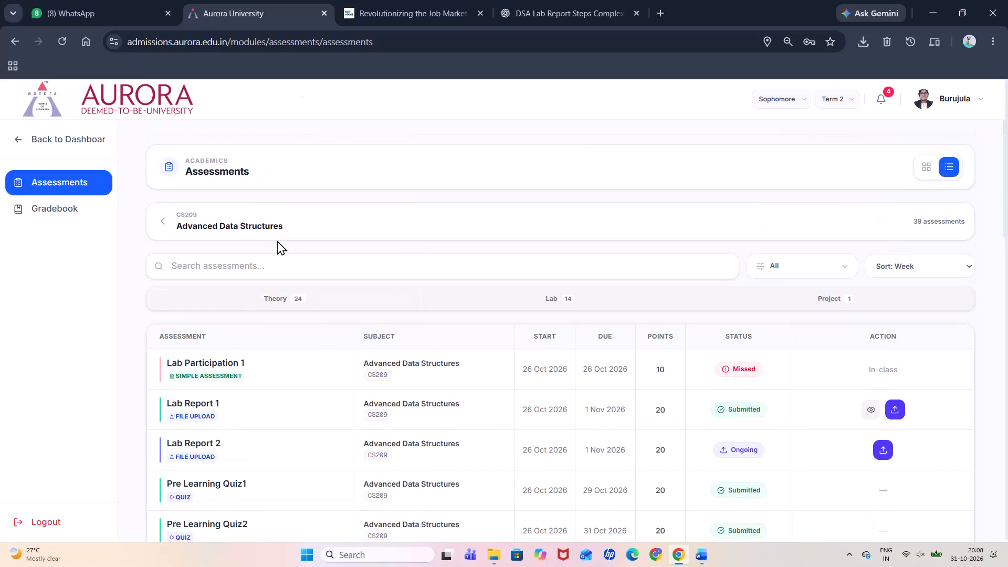
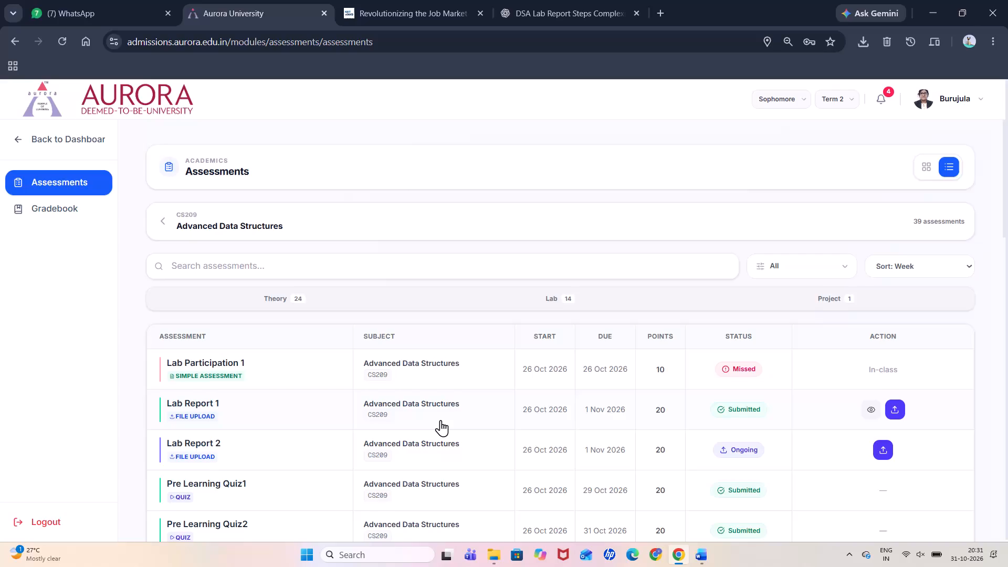
# Review the Advanced Data Structures assessment list and the status of its entries.
pyautogui.scroll(-1, 440, 420)
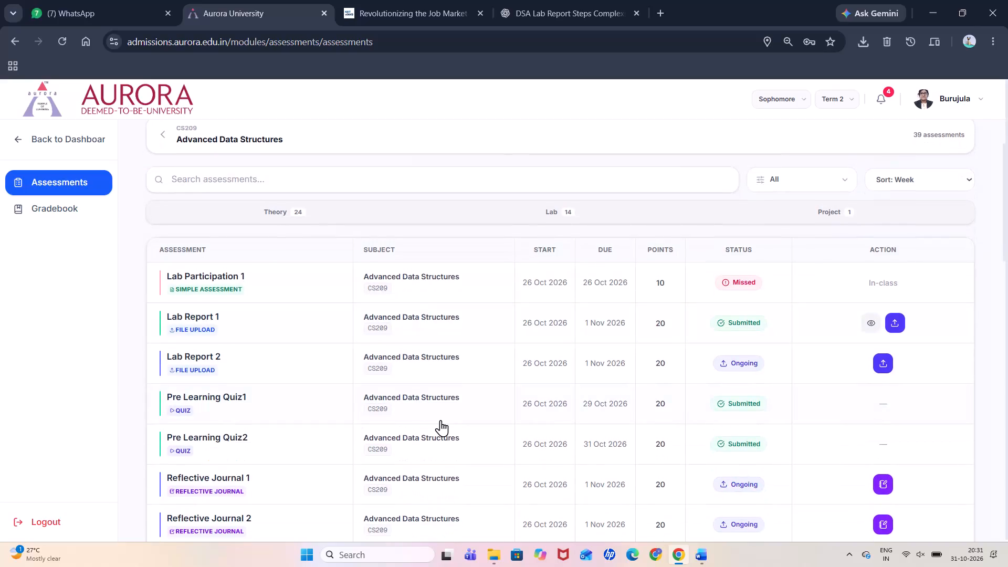